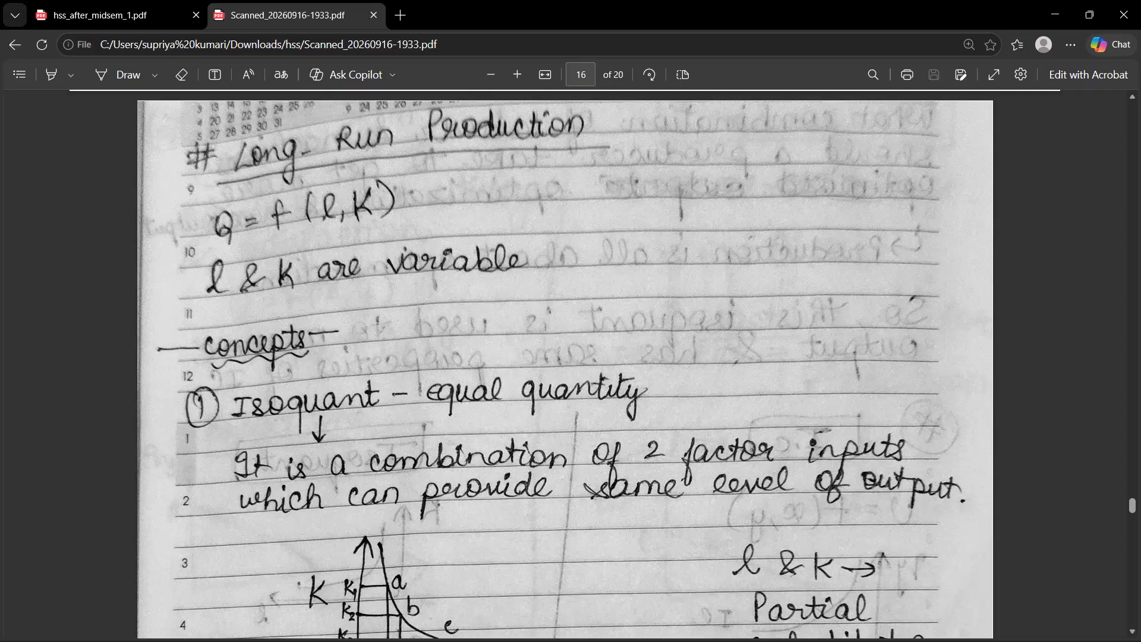
# Read the scanned handwritten notes on Long Run Production and isoquants in full screen, skimming pages 16 to 18.
pyautogui.hscroll(4, 490, 354)
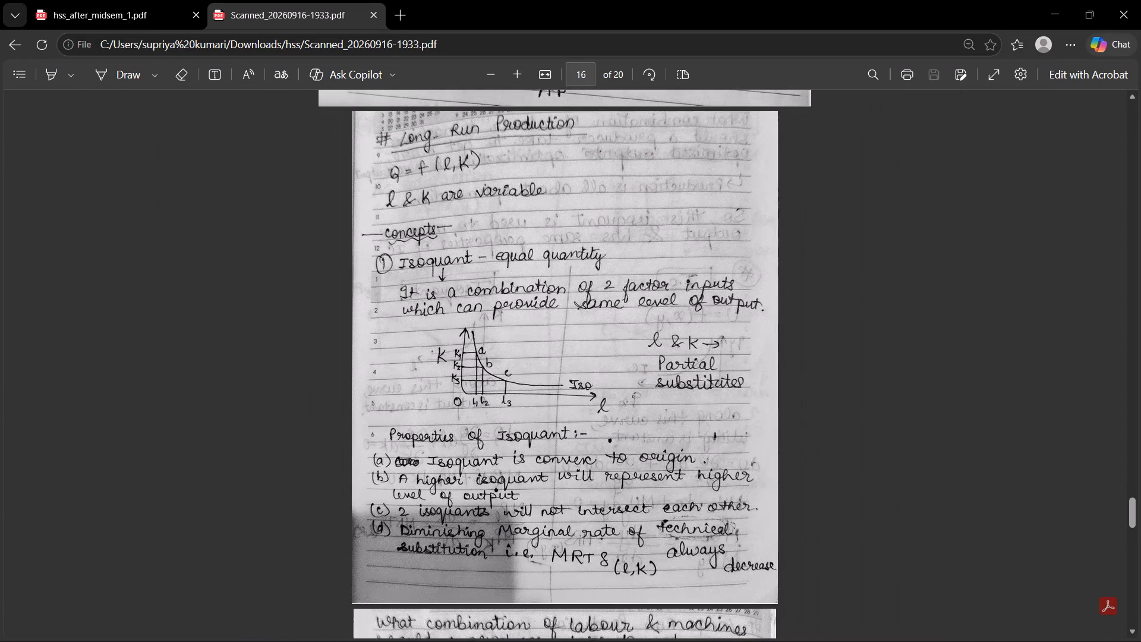
pyautogui.scroll(1, 490, 354)
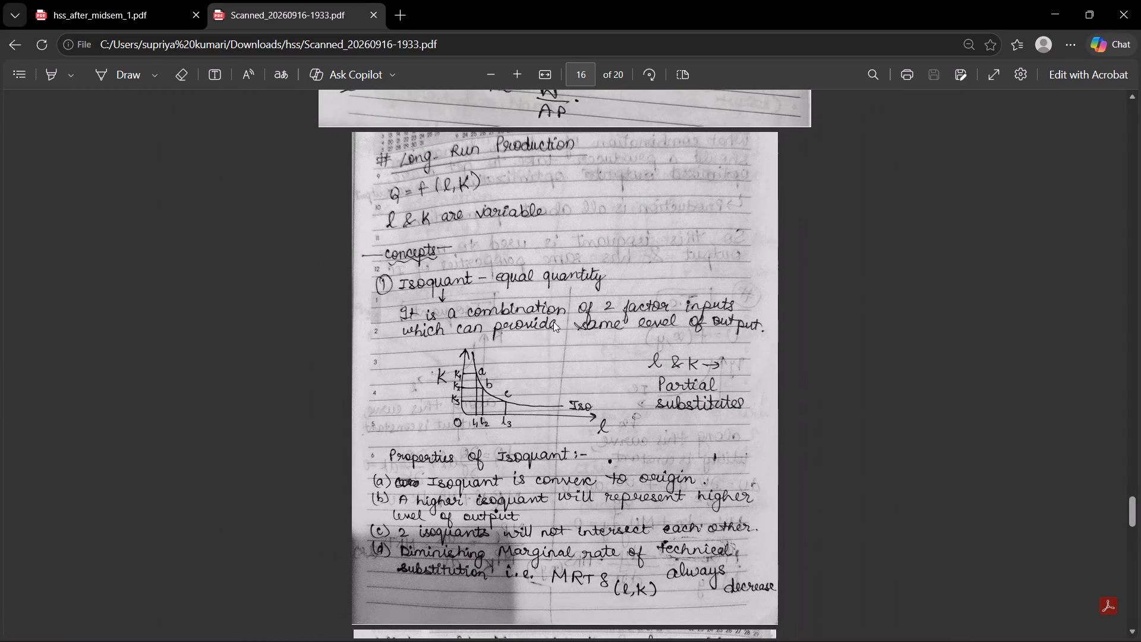
pyautogui.scroll(-1, 553, 322)
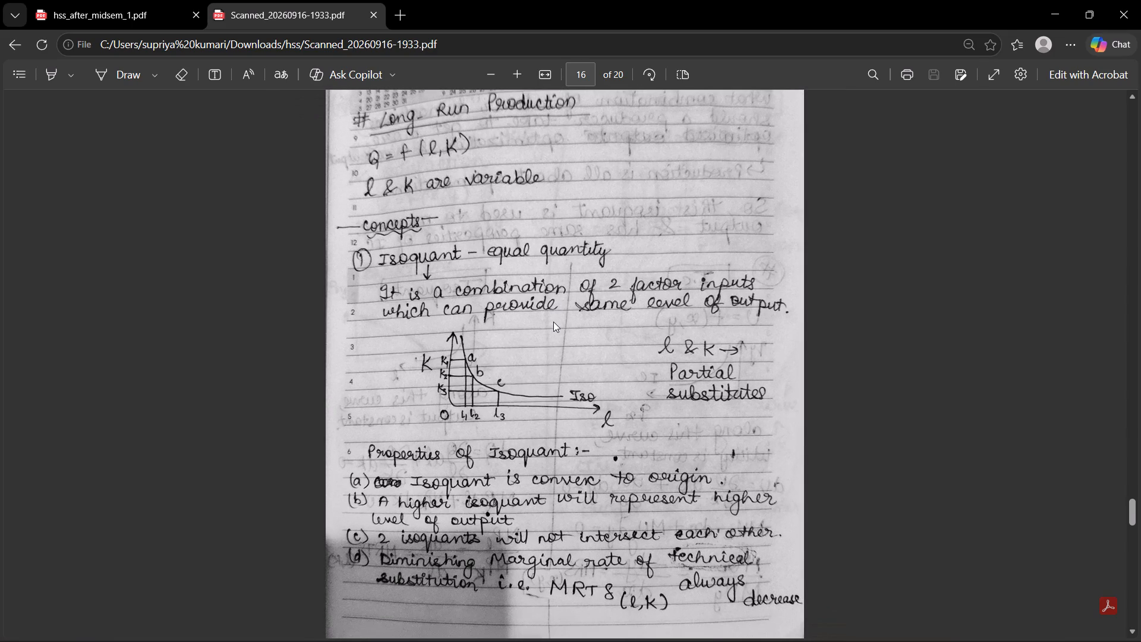
pyautogui.scroll(-1, 553, 322)
pyautogui.press('F11')
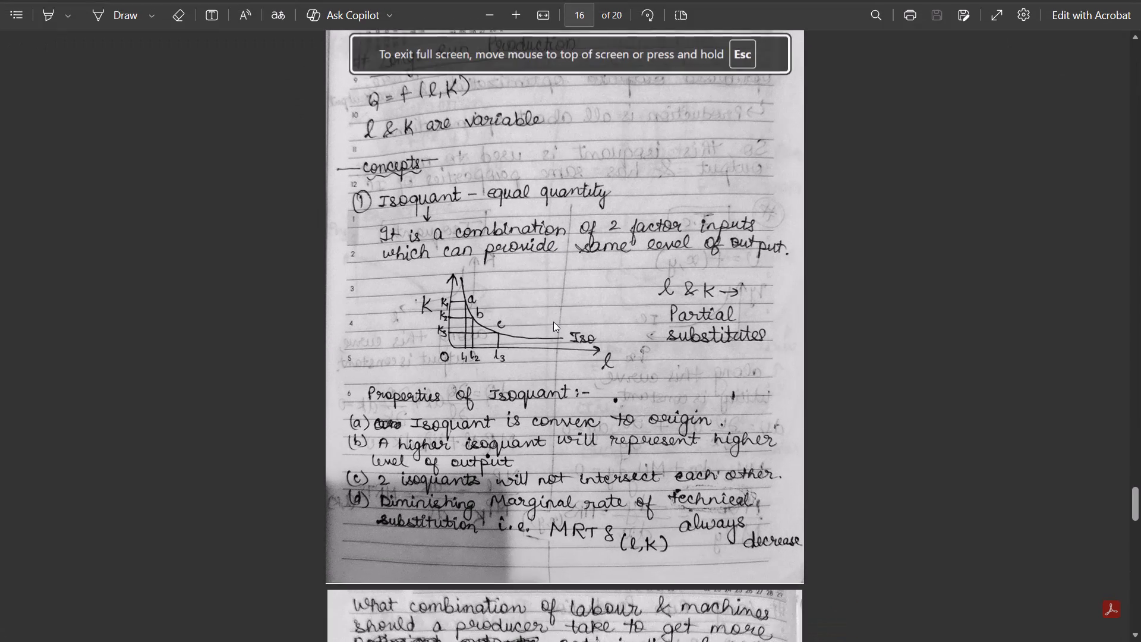
pyautogui.scroll(1, 553, 322)
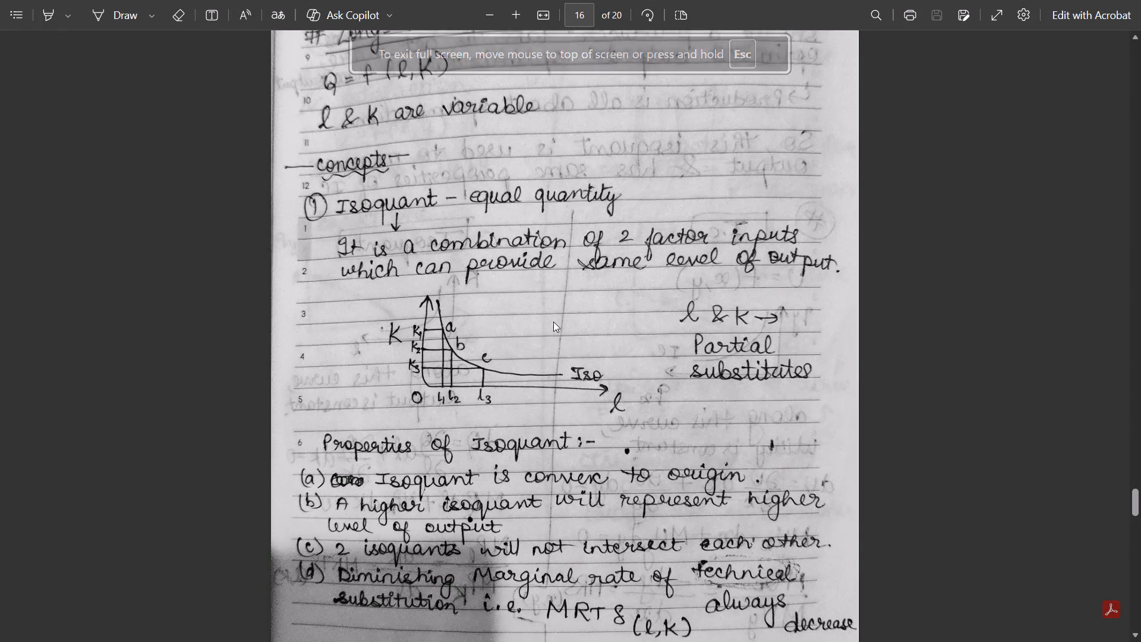
pyautogui.scroll(1, 553, 322)
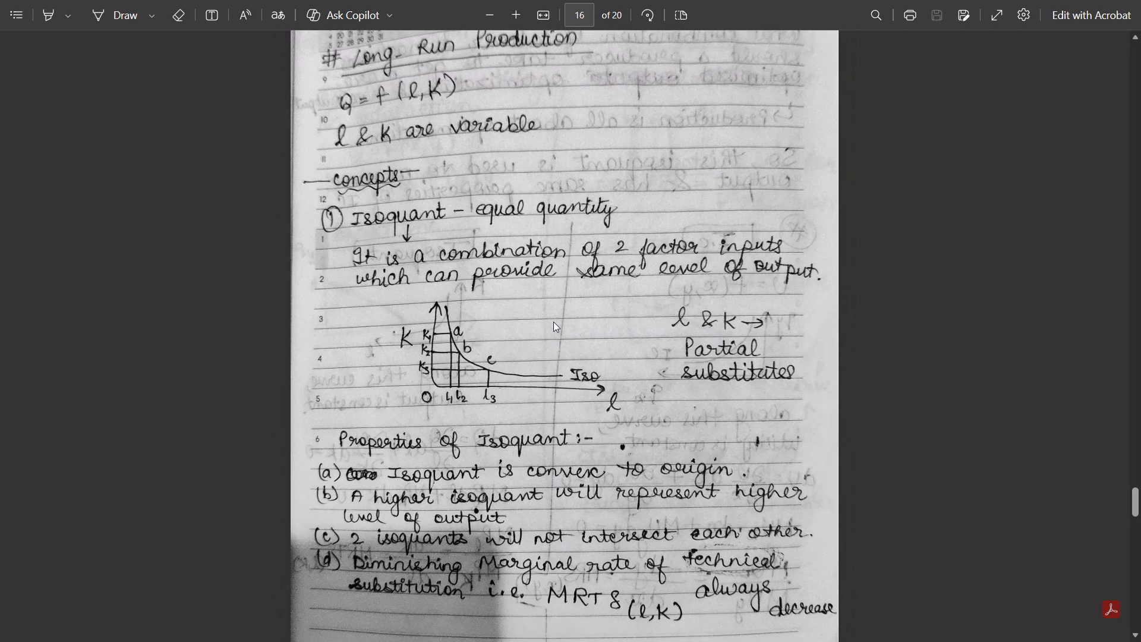
pyautogui.scroll(1, 553, 322)
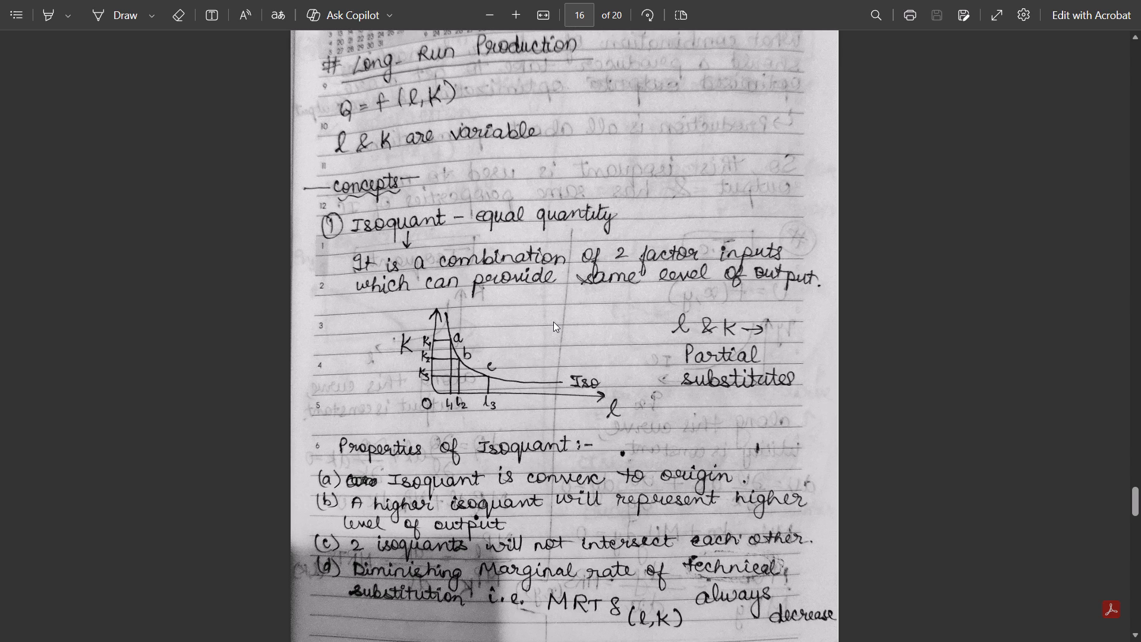
pyautogui.scroll(-1, 856, 430)
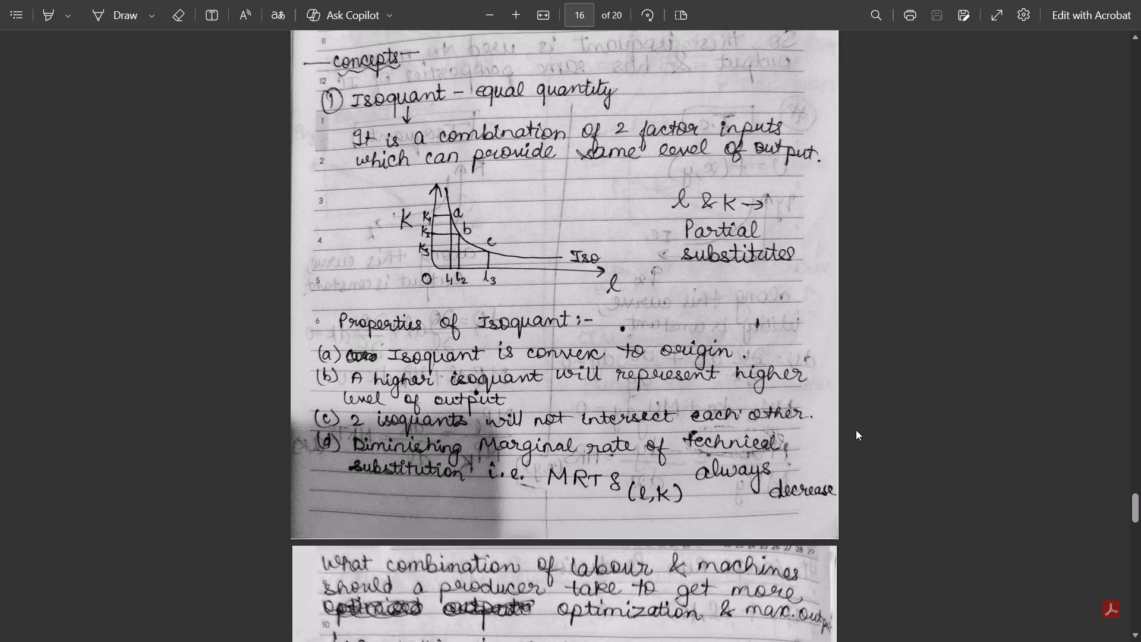
pyautogui.scroll(-7, 856, 430)
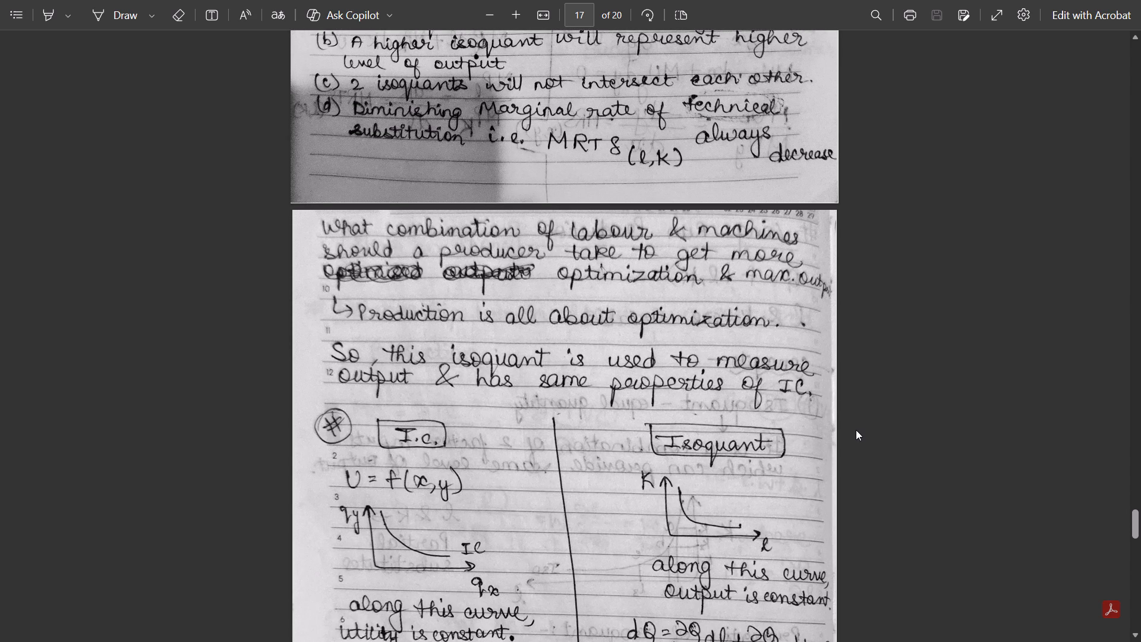
pyautogui.scroll(-3, 856, 430)
pyautogui.scroll(1, 856, 430)
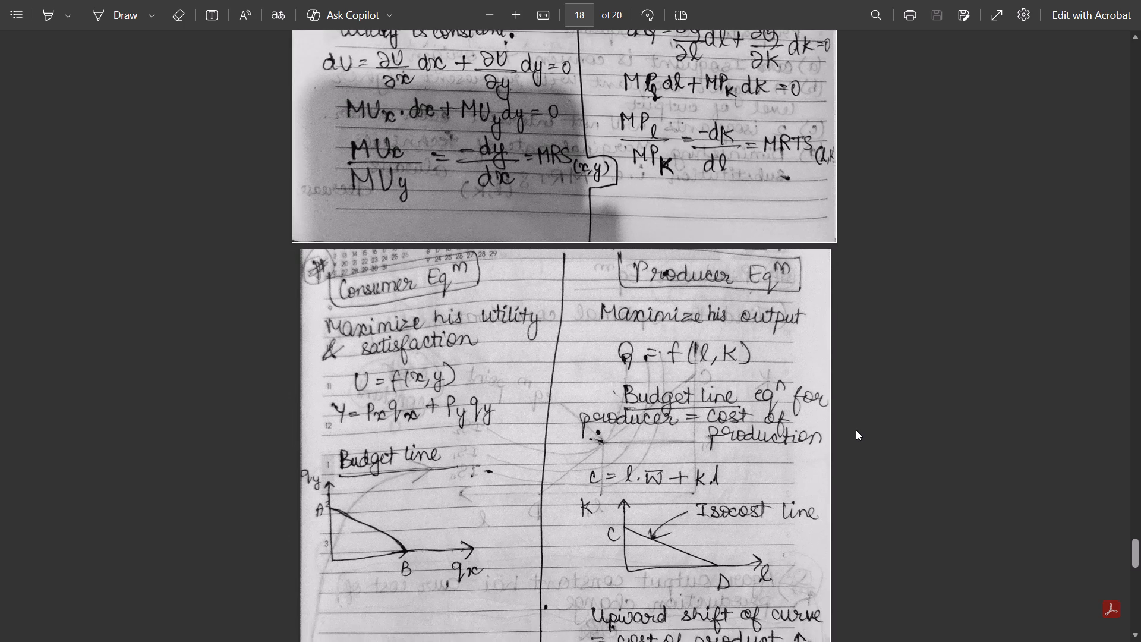
pyautogui.scroll(8, 856, 430)
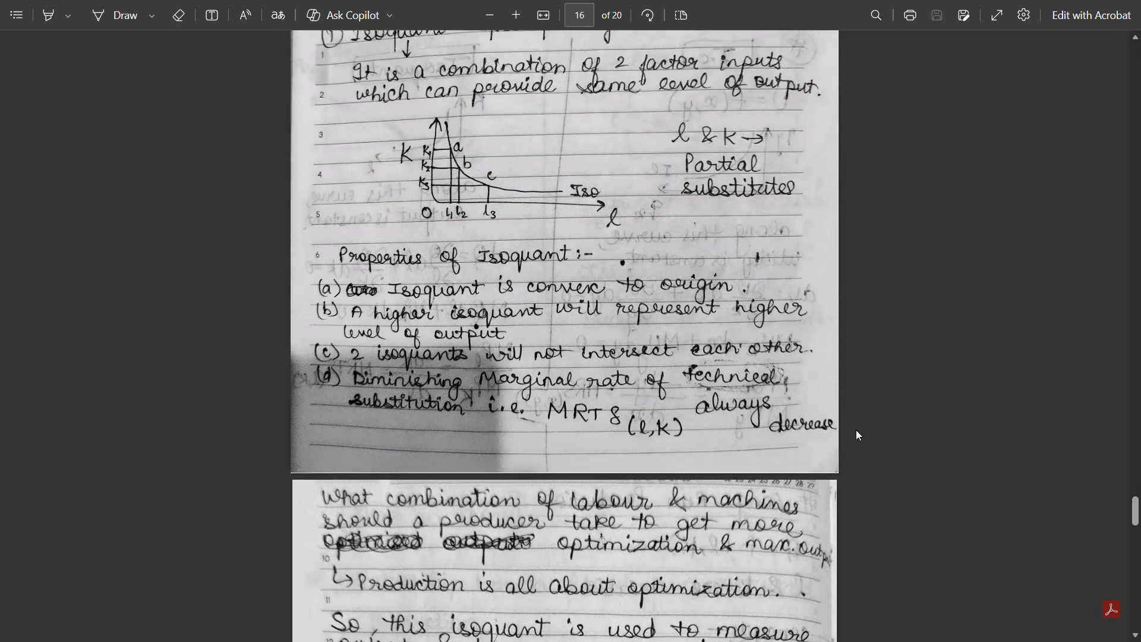
pyautogui.scroll(1, 856, 430)
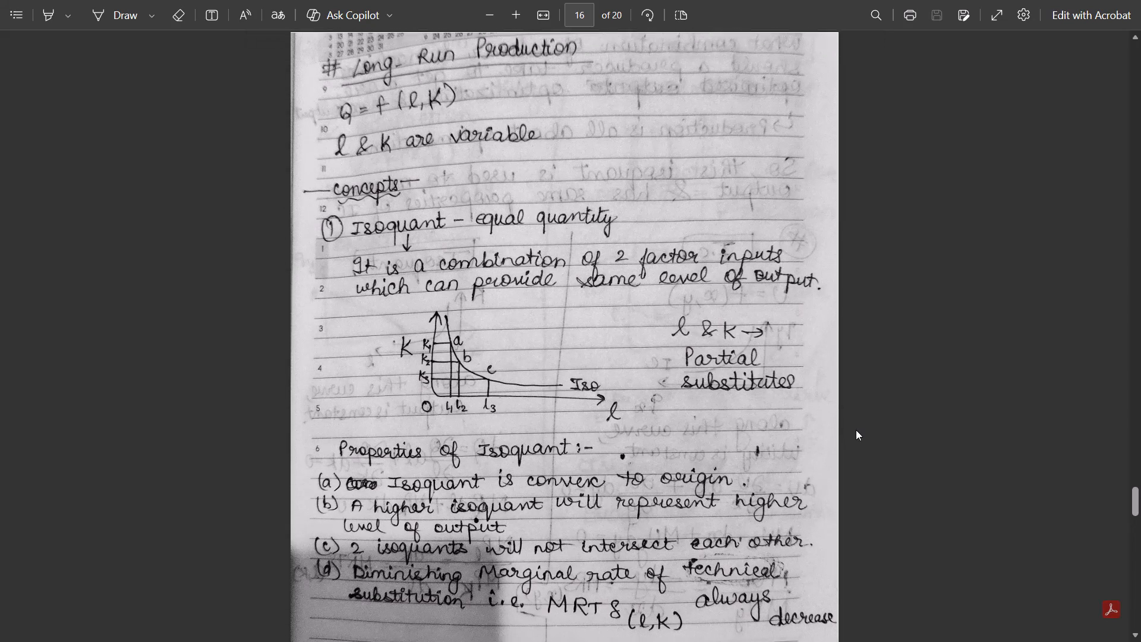
pyautogui.scroll(1, 856, 430)
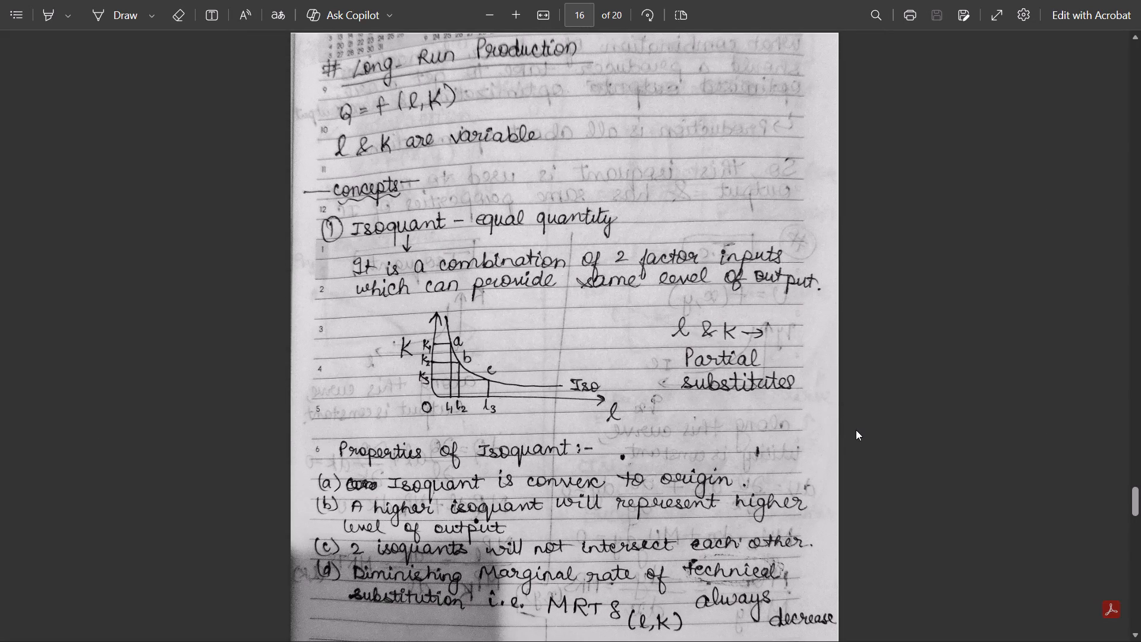
# Switch to the Engineering Economics page in Notion and add "Long Run Production" as a Heading 1 at its end.
pyautogui.hscroll(1, 856, 430)
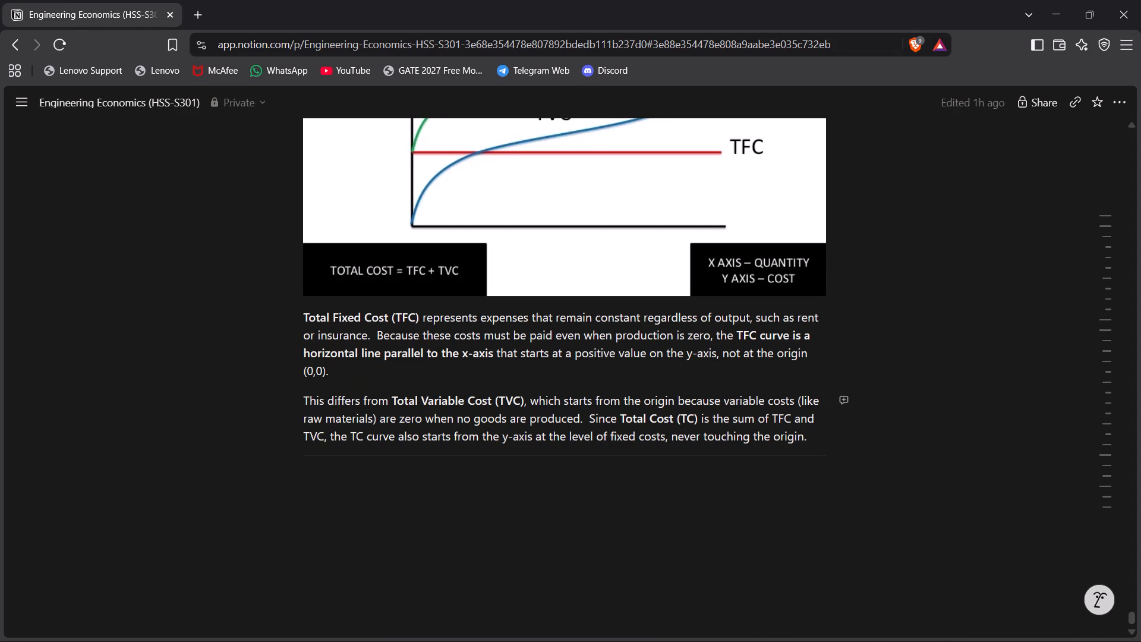
pyautogui.hscroll(1, 856, 430)
pyautogui.click(528, 489)
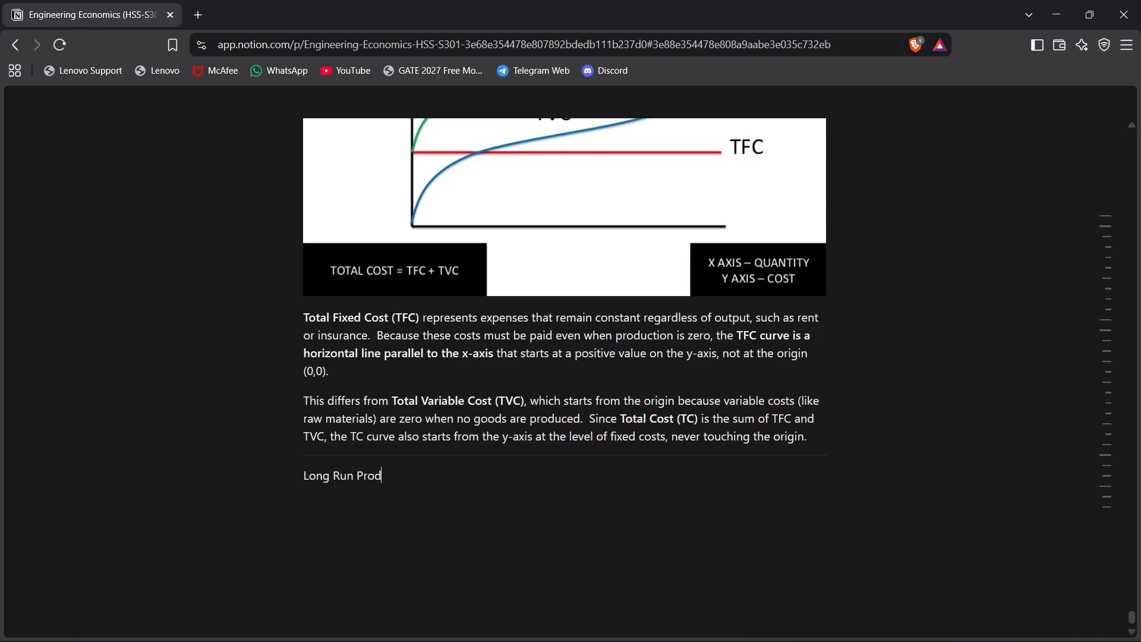
pyautogui.write('uction')
pyautogui.click(280, 481)
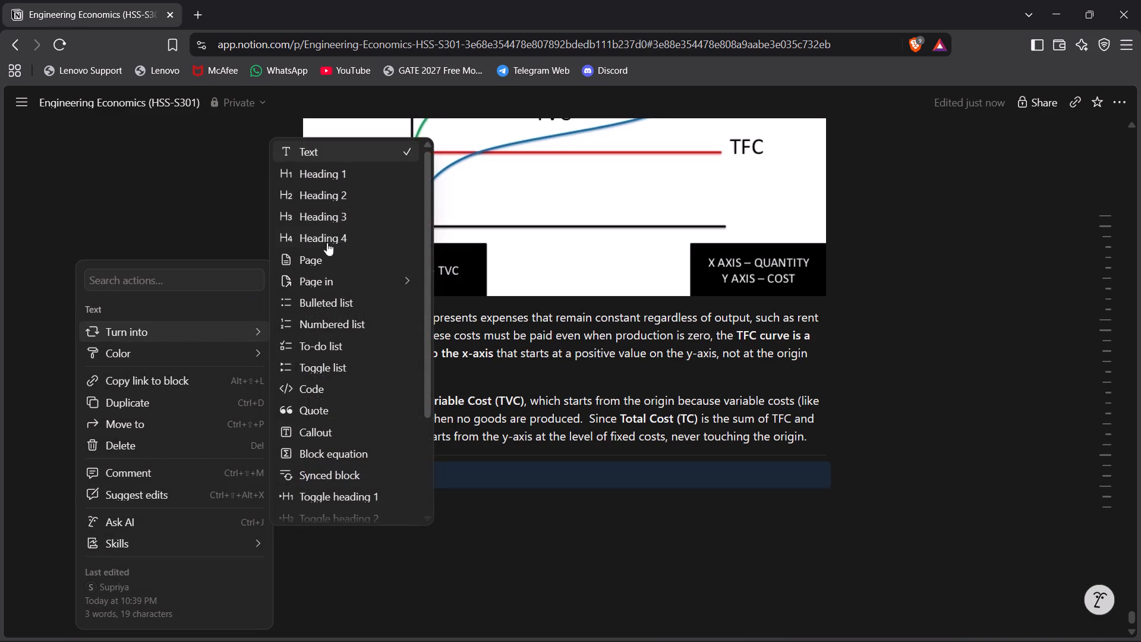
pyautogui.click(344, 174)
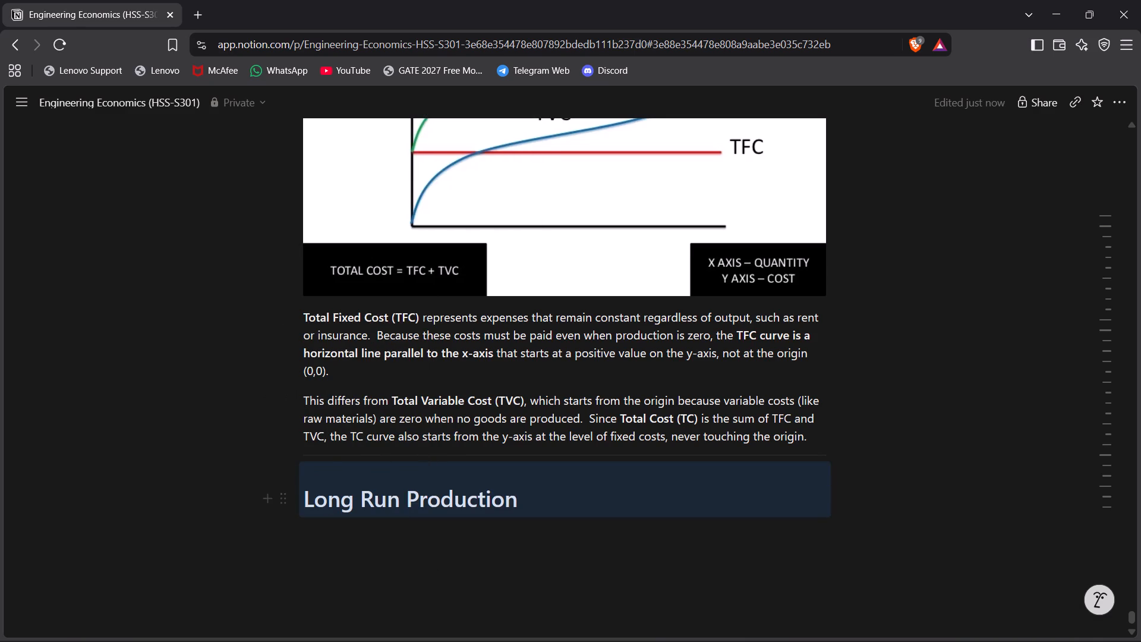
# Underline the "Long Run Production" heading and start an empty text block below it.
pyautogui.click(526, 509)
pyautogui.moveTo(515, 503); pyautogui.dragTo(305, 511)
pyautogui.click(621, 284)
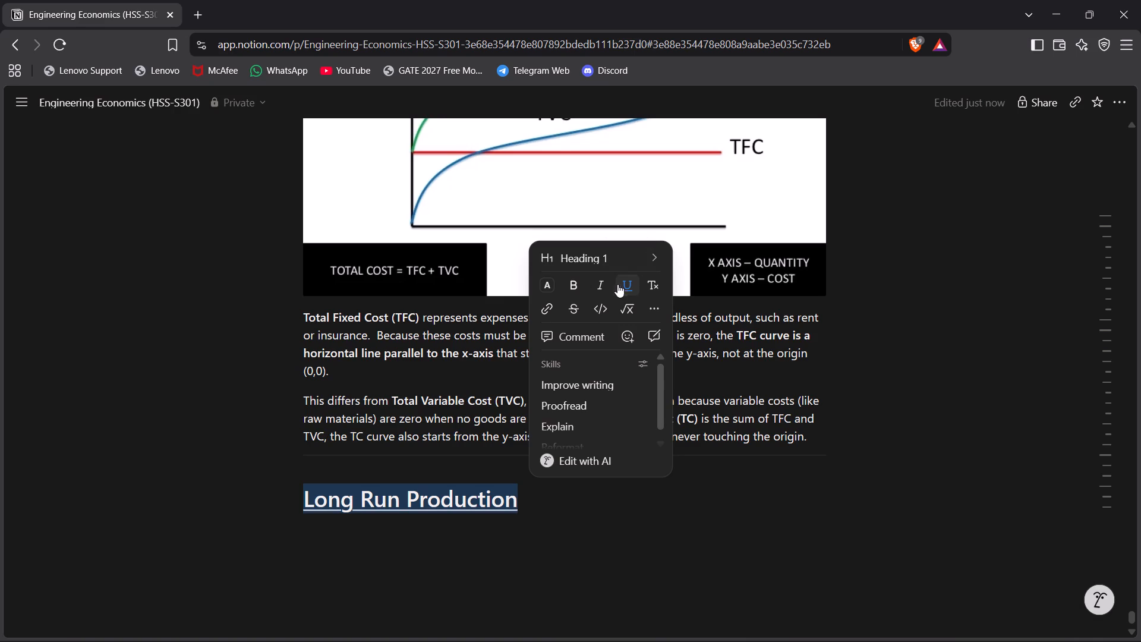
pyautogui.click(421, 556)
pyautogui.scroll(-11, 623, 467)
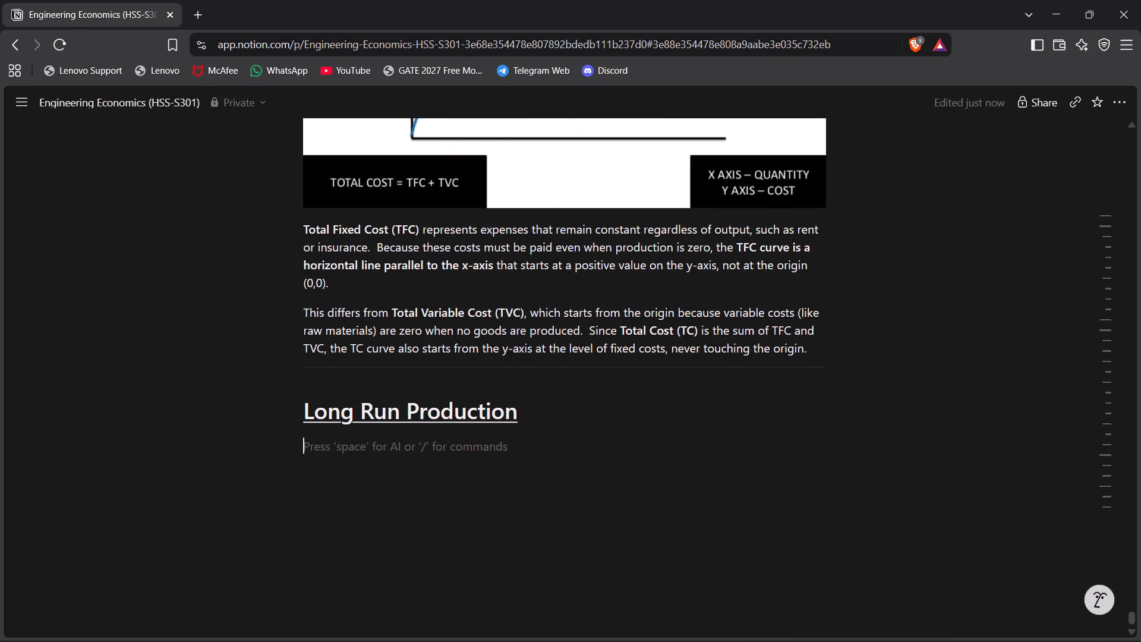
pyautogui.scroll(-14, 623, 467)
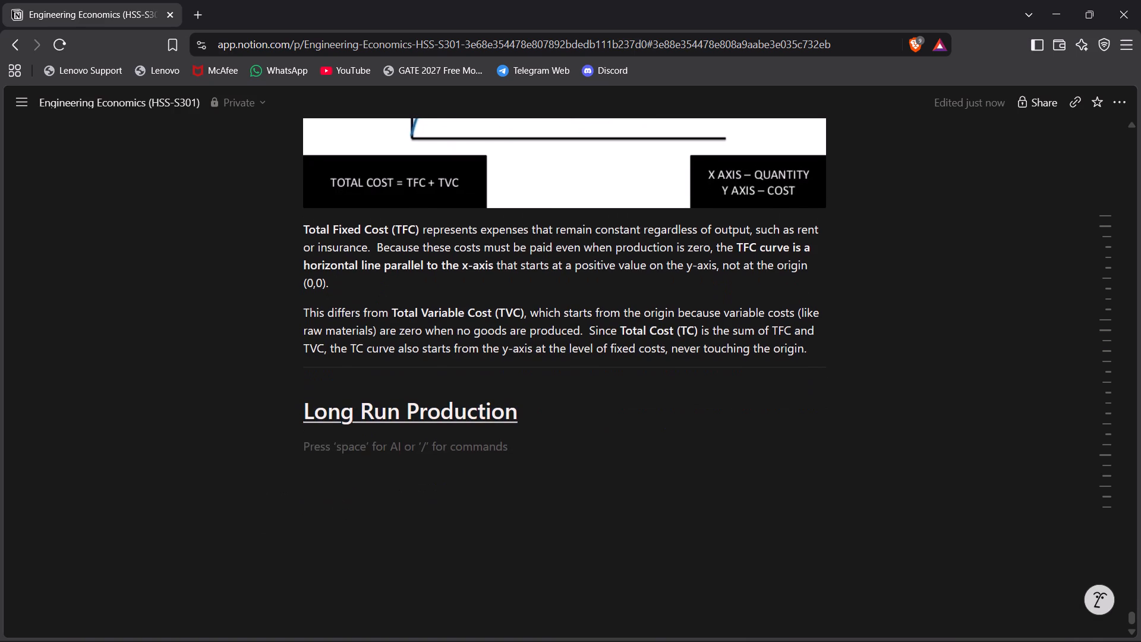
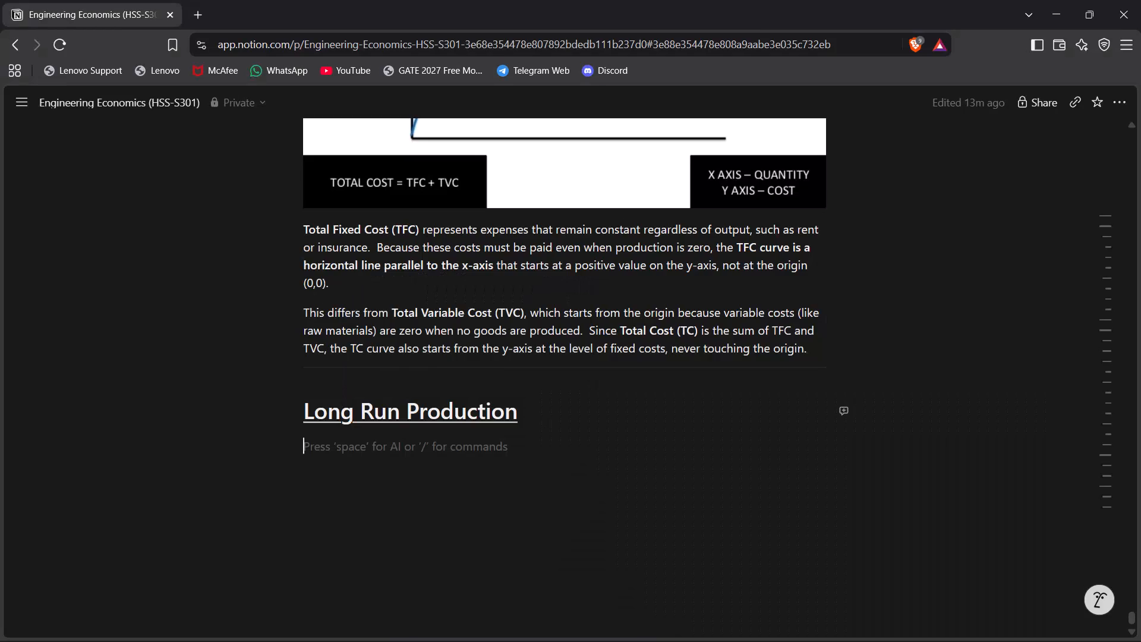
# Write "Q = f (l, K)" under the Long Run Production heading and "l & K are variables." as a new line below it.
pyautogui.scroll(-4, 928, 386)
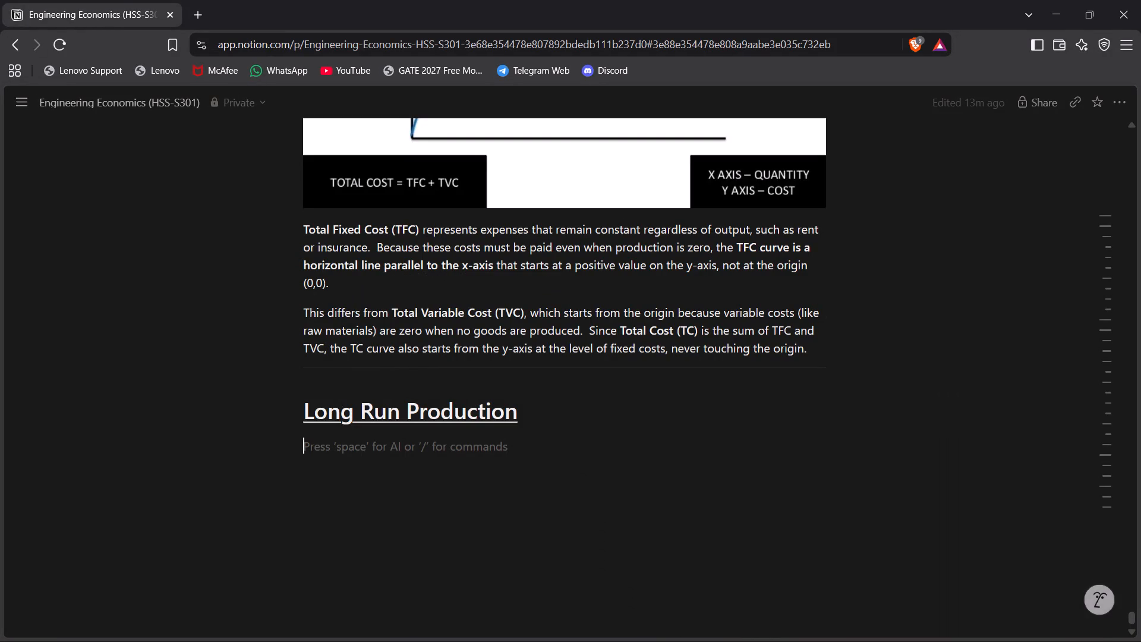
pyautogui.write('Q =')
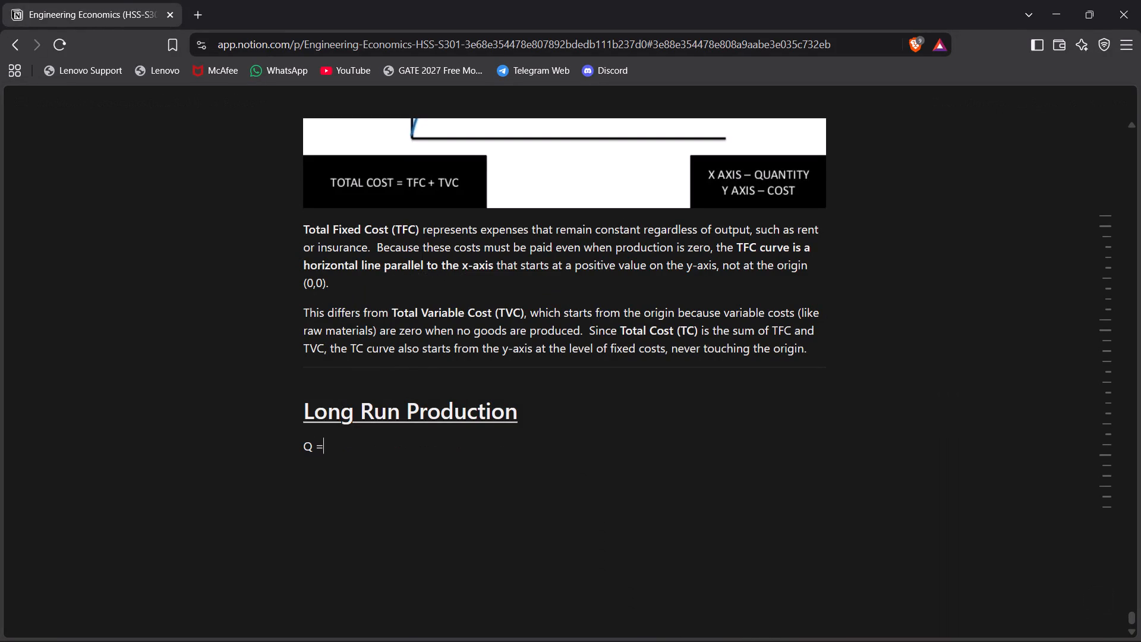
pyautogui.press('space')
pyautogui.press('space')
pyautogui.write(')')
pyautogui.press('BackSpace')
pyautogui.hotkey('shift', '(')
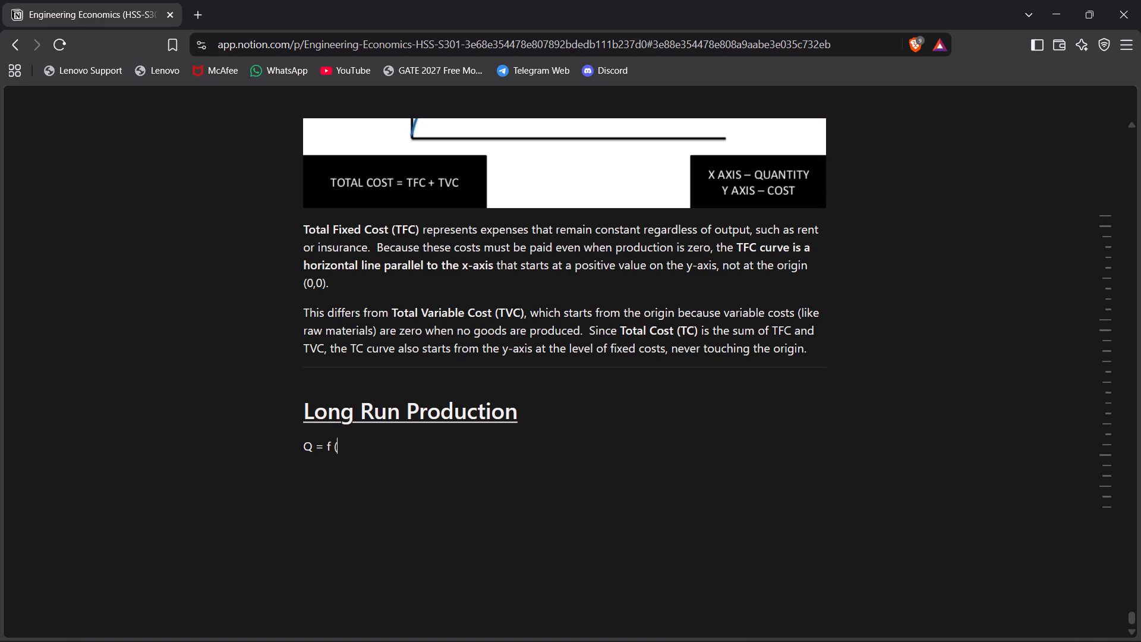
pyautogui.write('l,')
pyautogui.press('space')
pyautogui.hotkey('shift', ')')
pyautogui.press('Return')
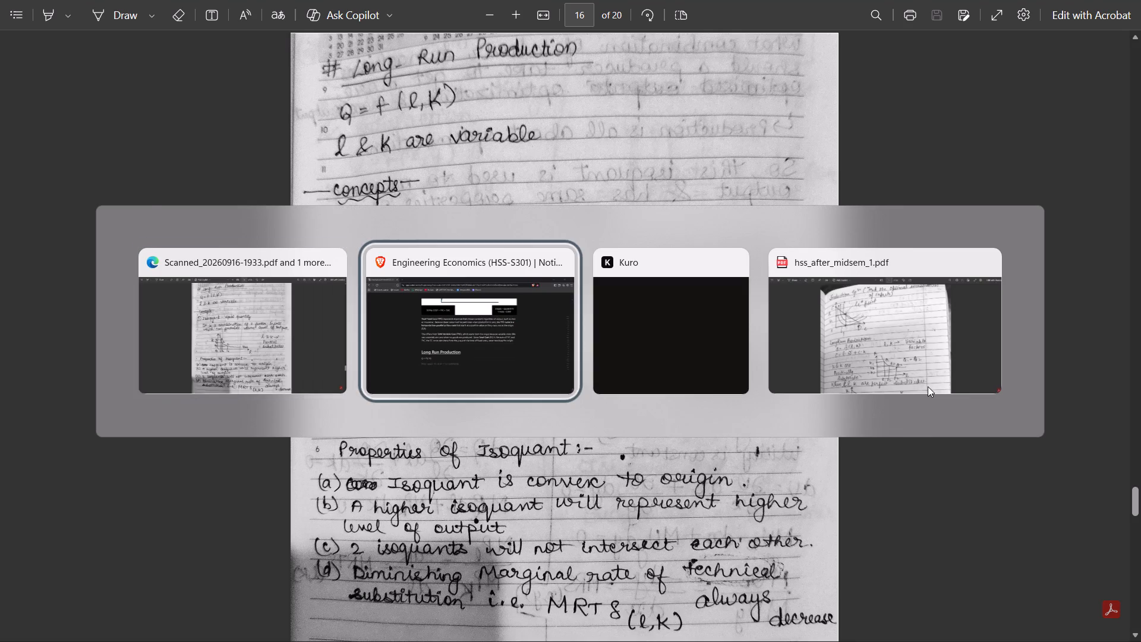
pyautogui.press('l')
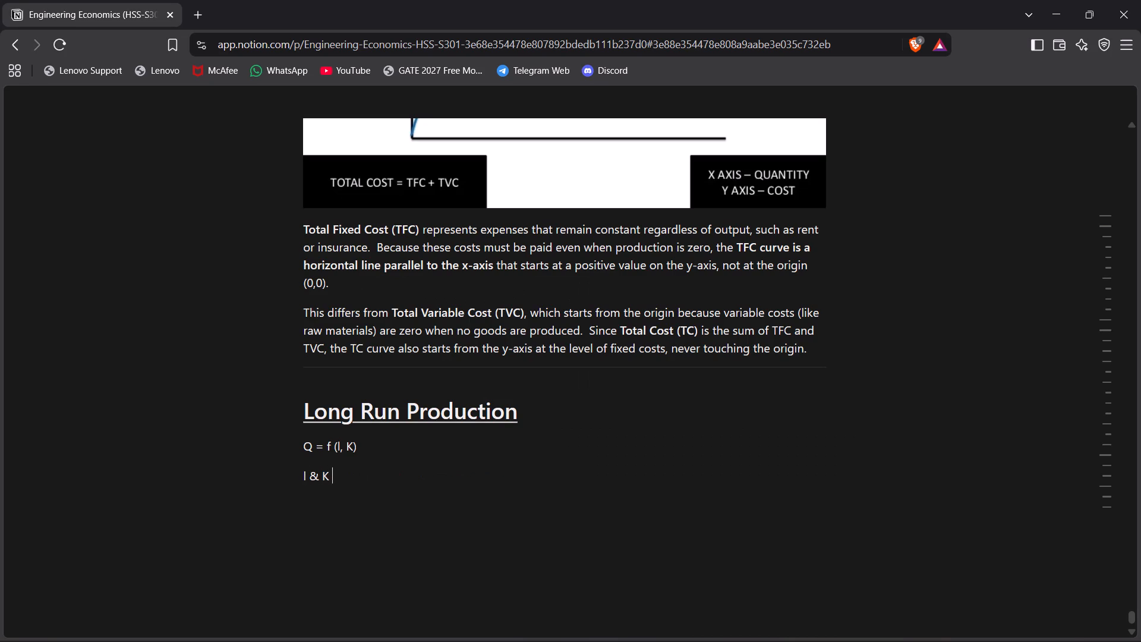
pyautogui.write('are variables.')
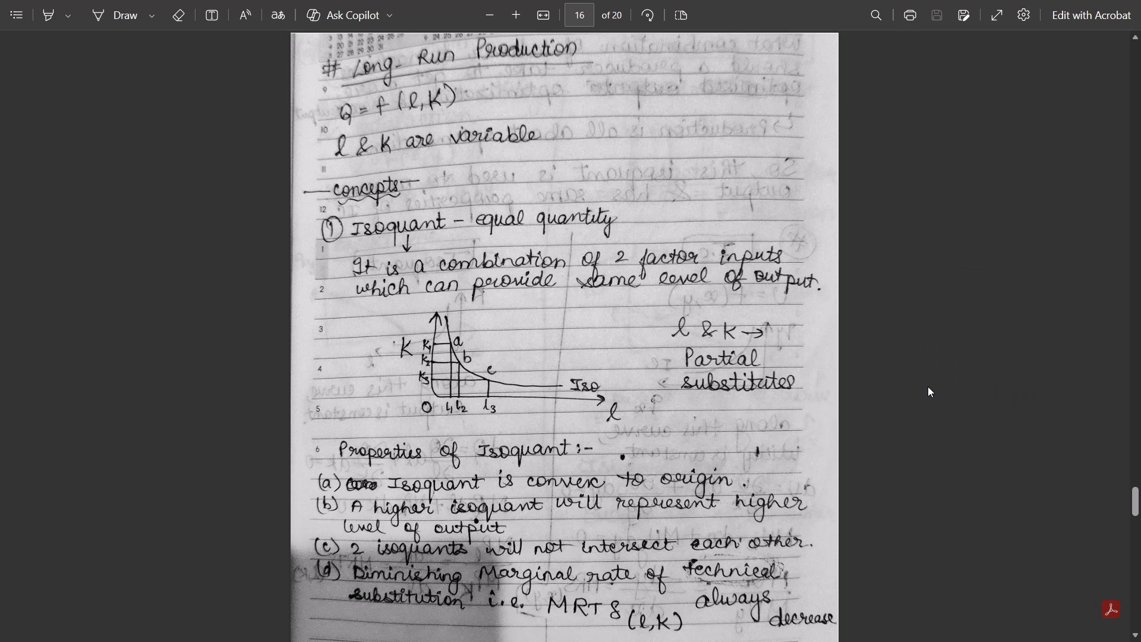
# Switch to the scanned PDF and skim the handwritten isoquant, producer equilibrium and isocost notes on pages 16 to 20.
pyautogui.hscroll(1, 928, 386)
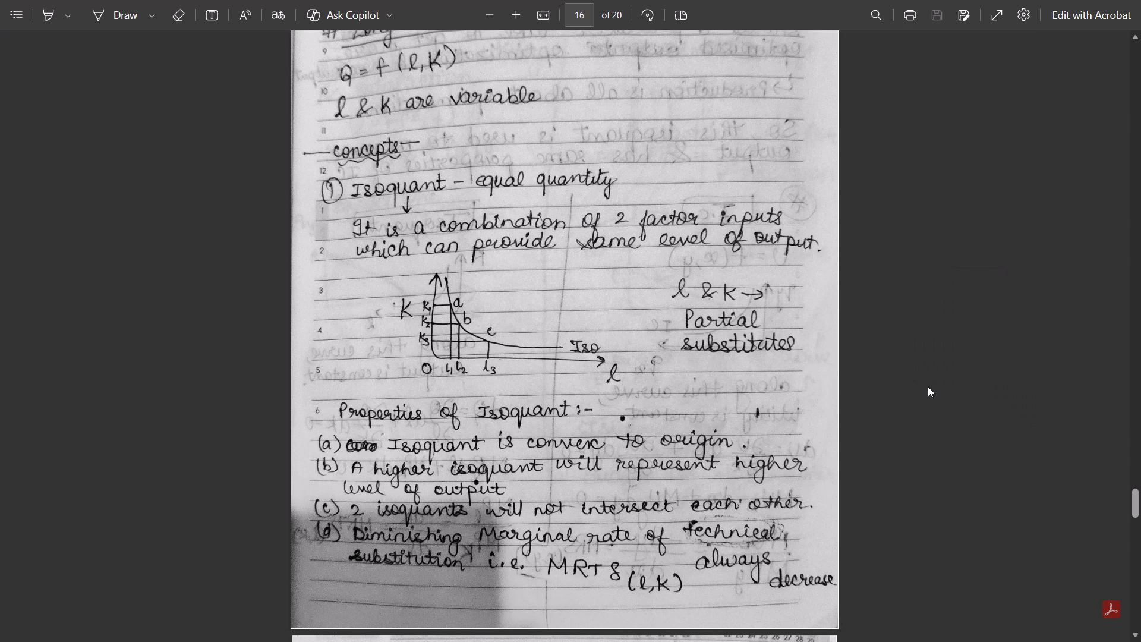
pyautogui.scroll(-8, 928, 386)
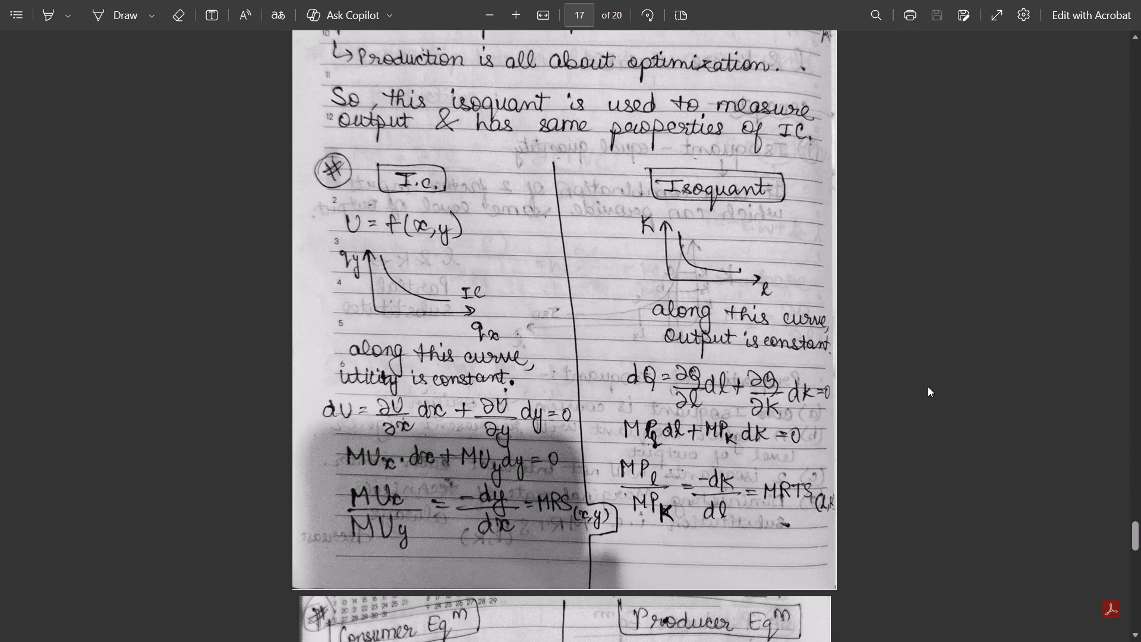
pyautogui.hscroll(4, 928, 386)
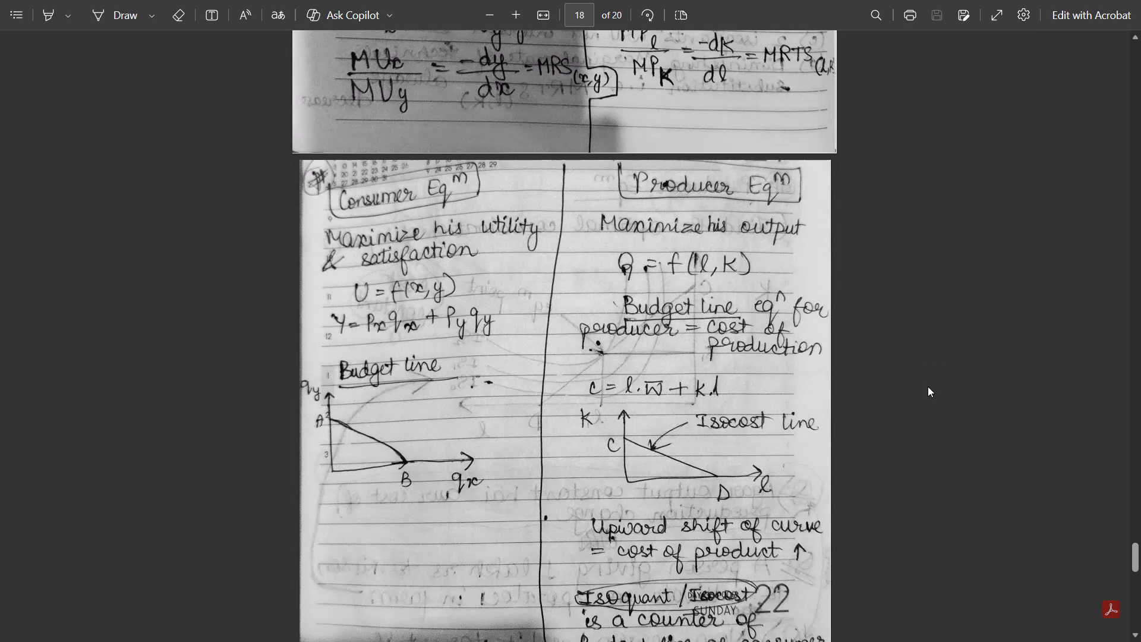
pyautogui.hscroll(2, 928, 386)
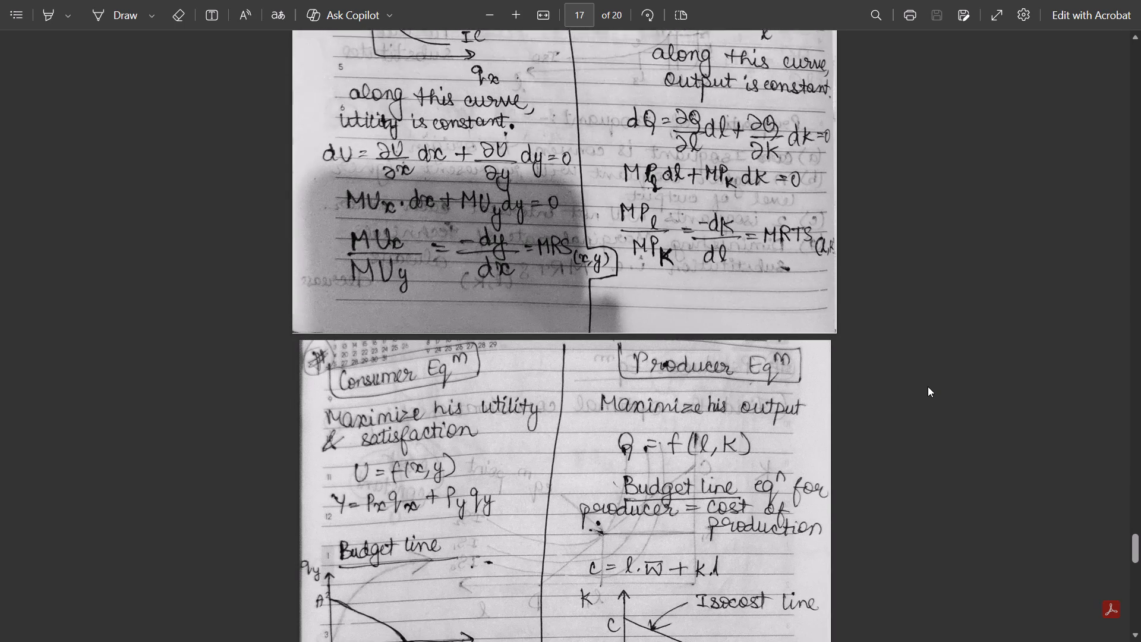
pyautogui.hscroll(1, 928, 386)
pyautogui.hscroll(-1, 928, 386)
pyautogui.hscroll(1, 928, 386)
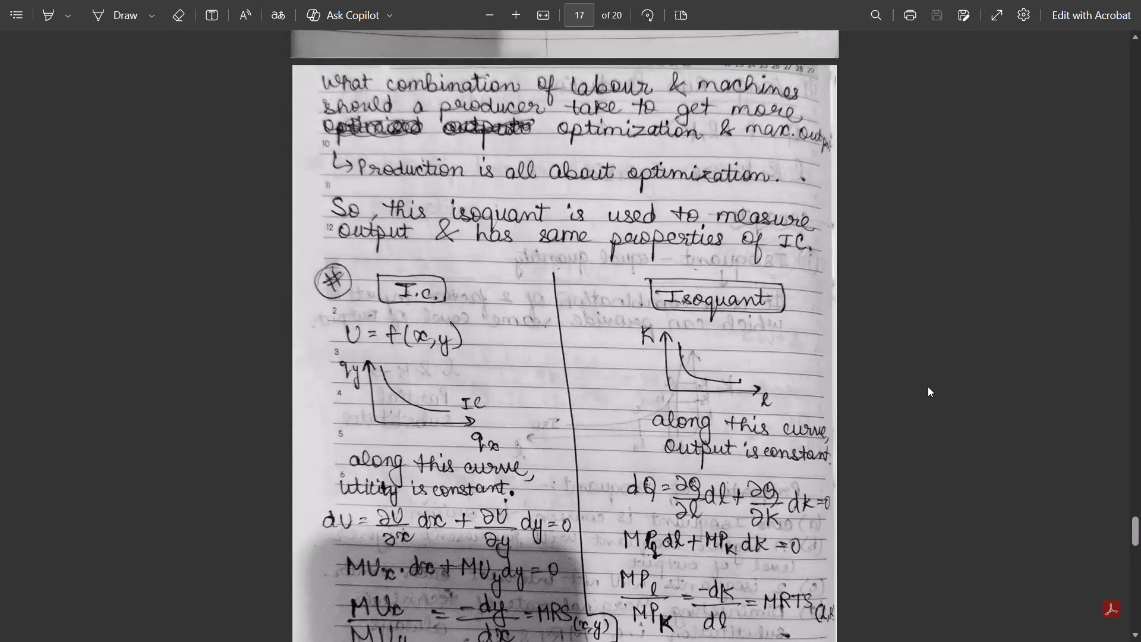
pyautogui.hscroll(1, 928, 386)
pyautogui.scroll(1, 928, 386)
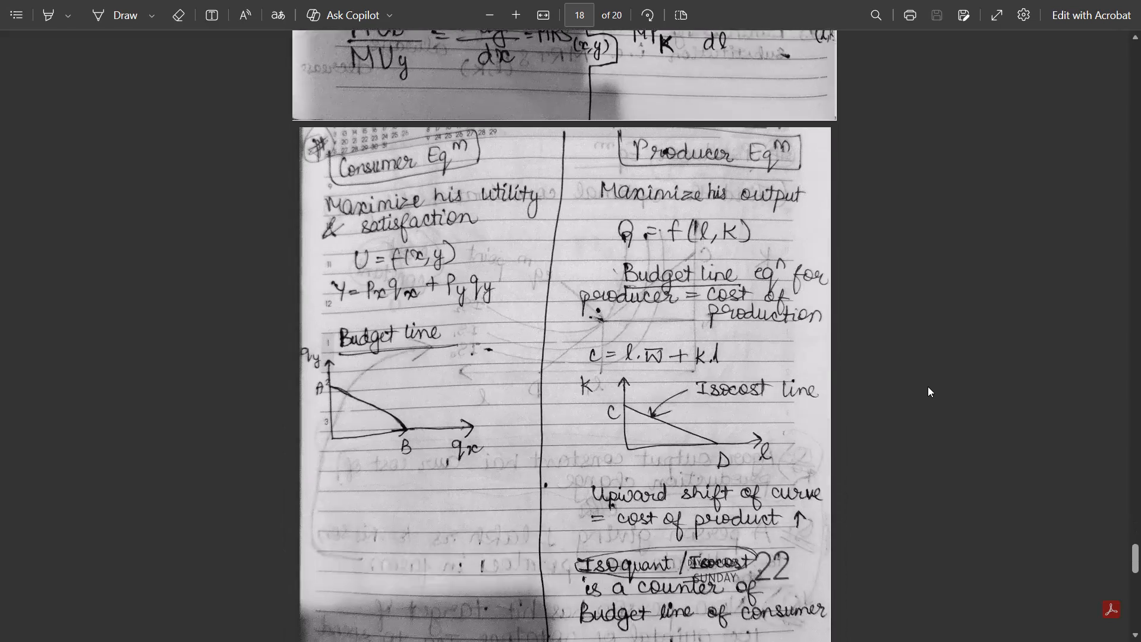
pyautogui.scroll(1, 928, 386)
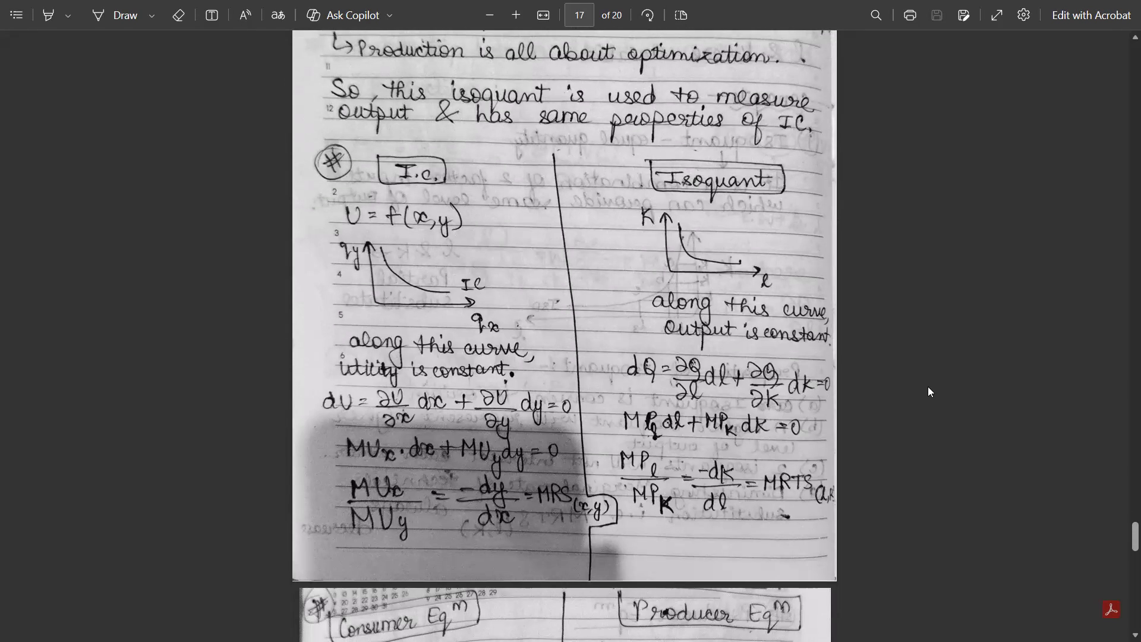
pyautogui.hscroll(20, 928, 386)
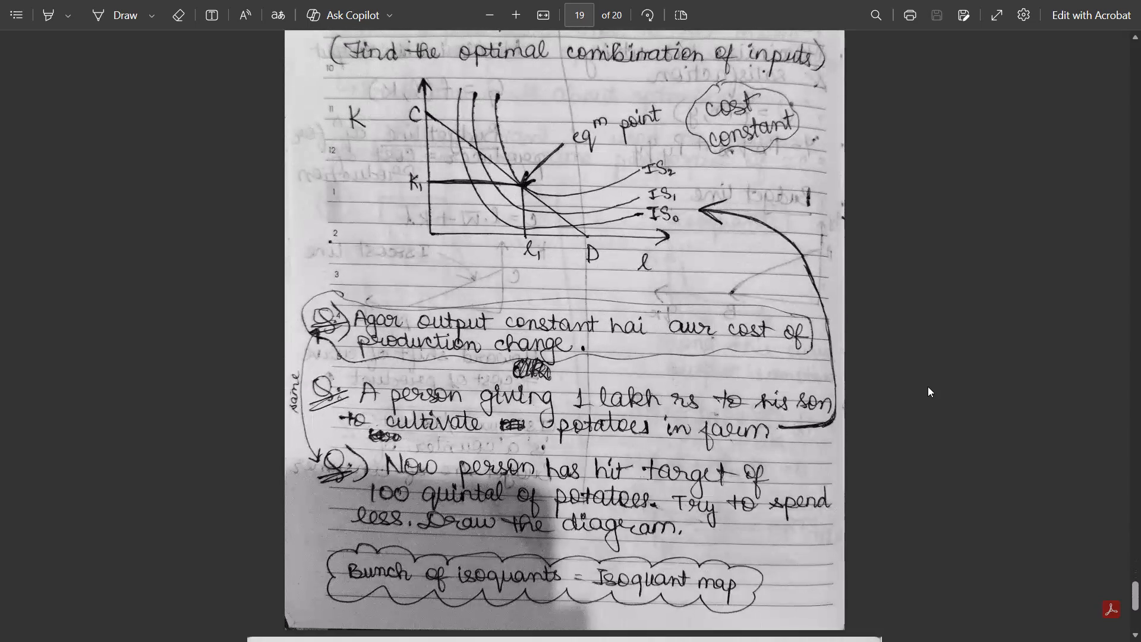
pyautogui.hscroll(6, 928, 386)
pyautogui.scroll(-1, 928, 386)
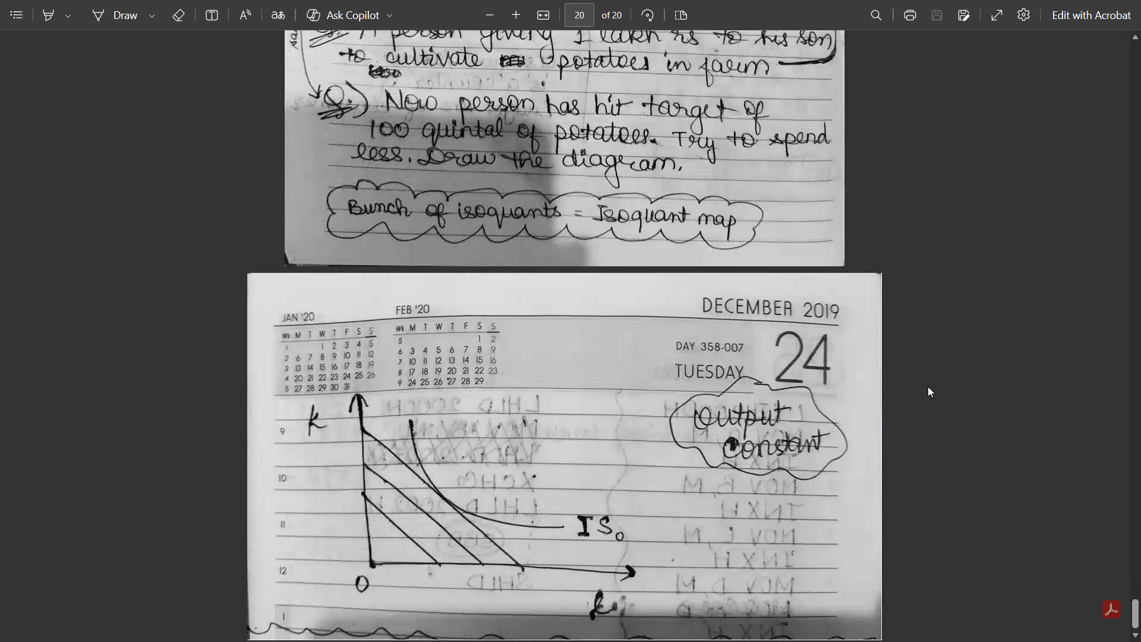
pyautogui.scroll(-1, 928, 386)
pyautogui.scroll(5, 928, 386)
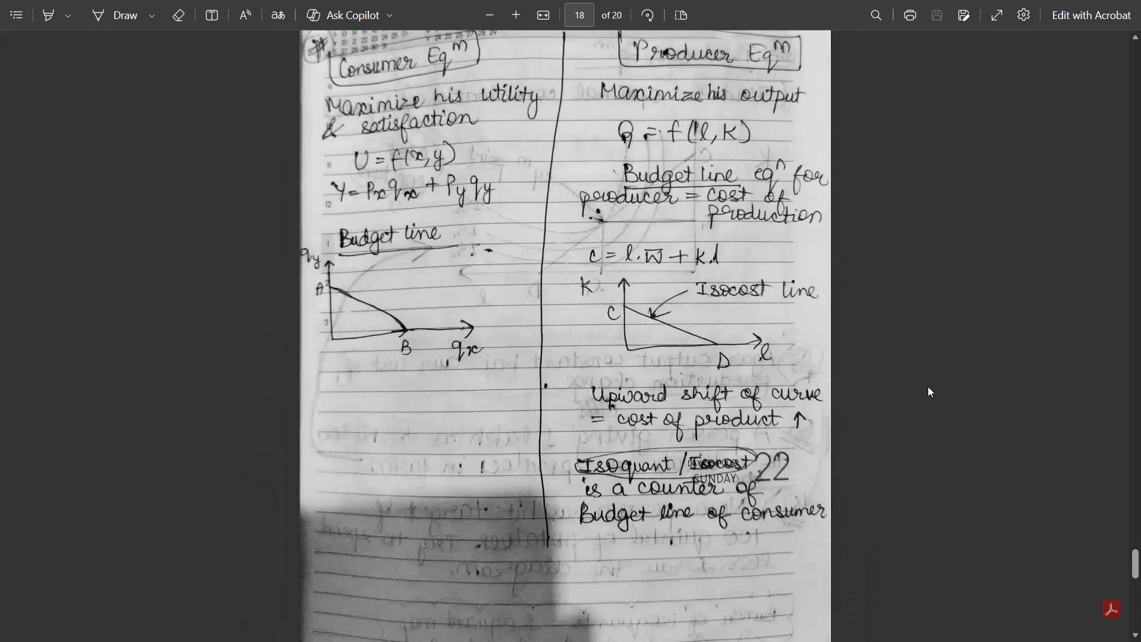
pyautogui.scroll(2, 928, 386)
pyautogui.hscroll(-3, 928, 386)
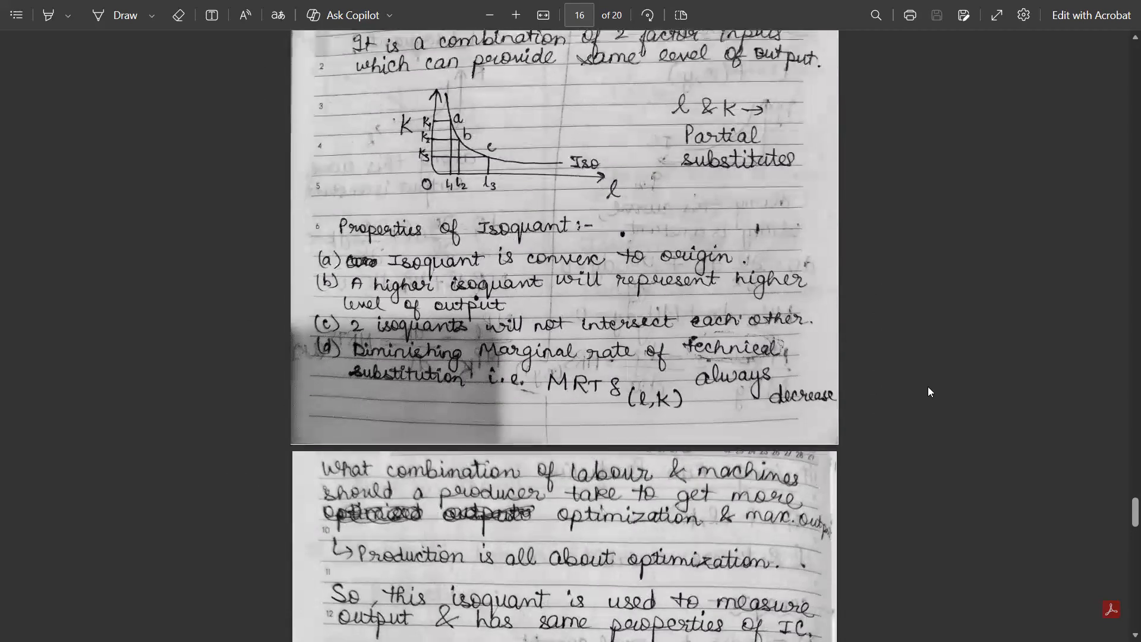
pyautogui.hscroll(-3, 928, 386)
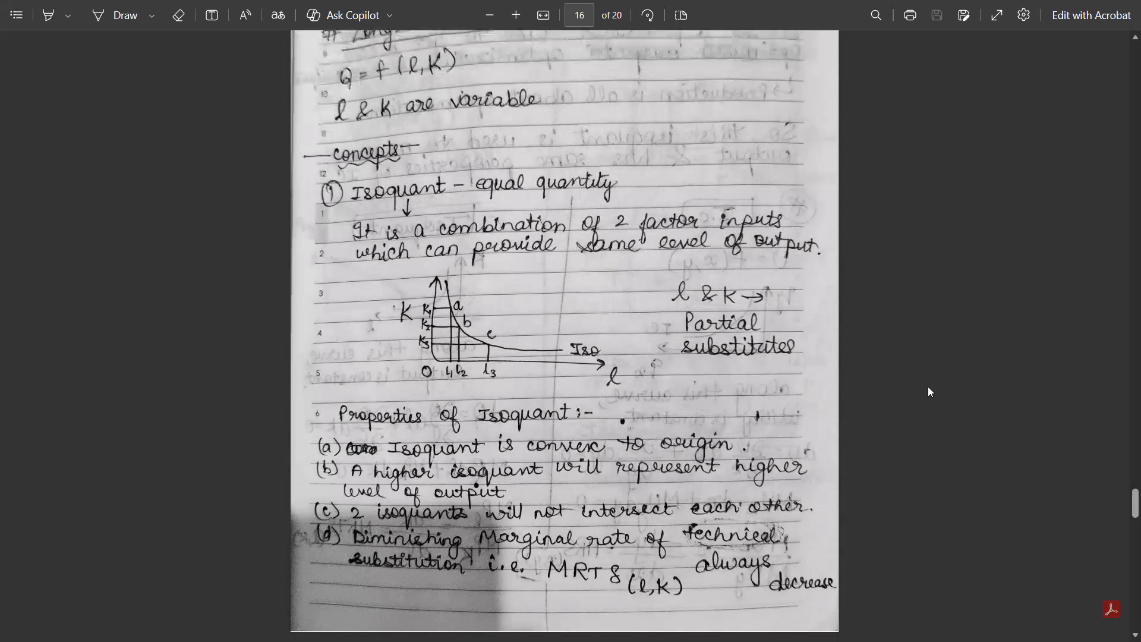
pyautogui.hscroll(-1, 928, 386)
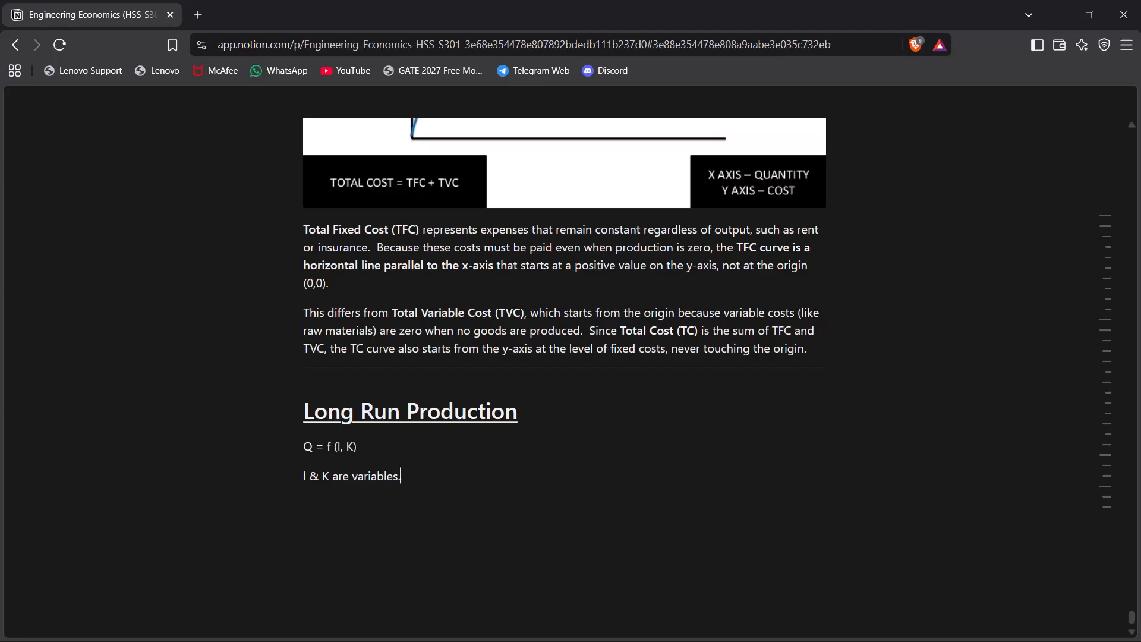
# Switch back to the Notion page and start an empty text block below "l & K are variables.".
pyautogui.press('Return')
# Look over the earlier sections of the Notion page, from Income Effect through the production and cost notes to the end.
pyautogui.hscroll(1, 928, 386)
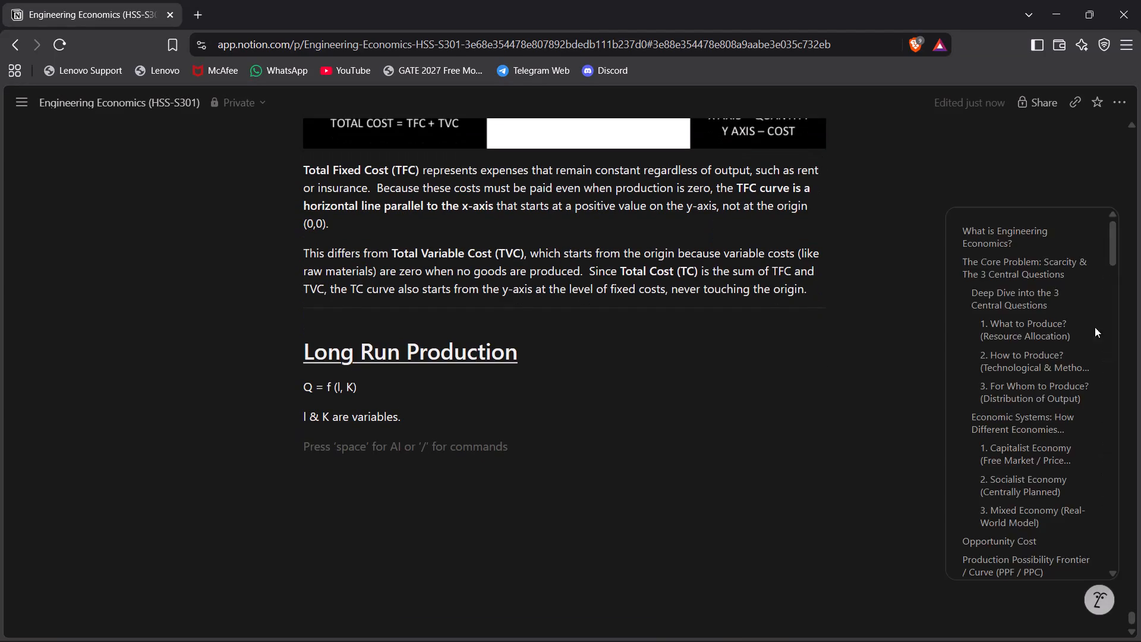
pyautogui.scroll(8, 745, 253)
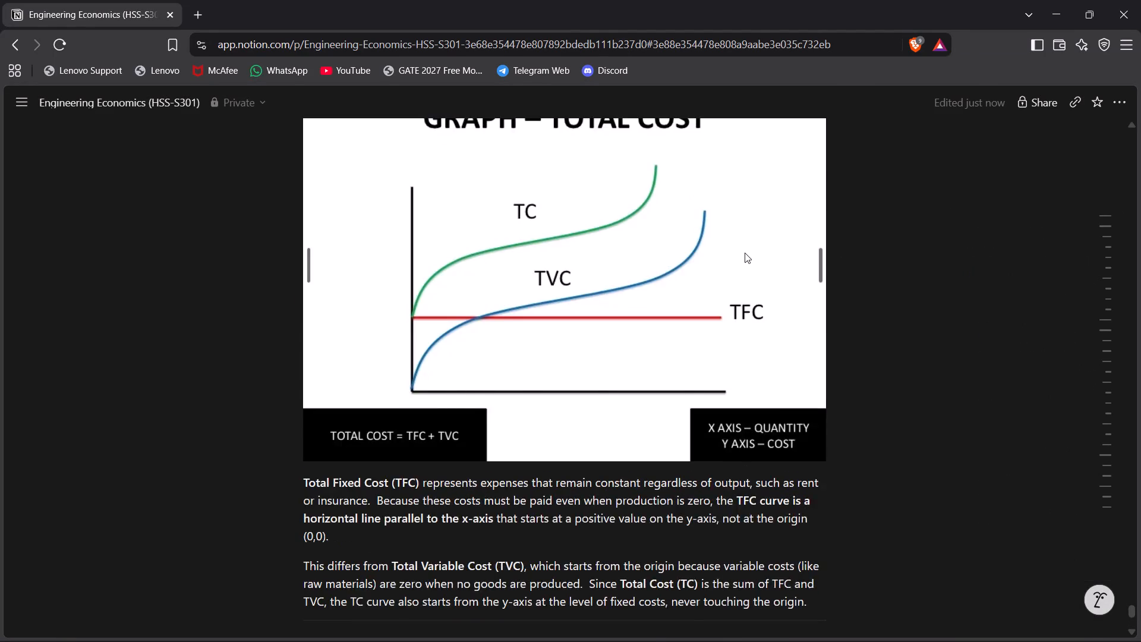
pyautogui.scroll(11, 745, 253)
pyautogui.scroll(20, 745, 253)
pyautogui.scroll(20, 745, 253)
pyautogui.scroll(12, 745, 253)
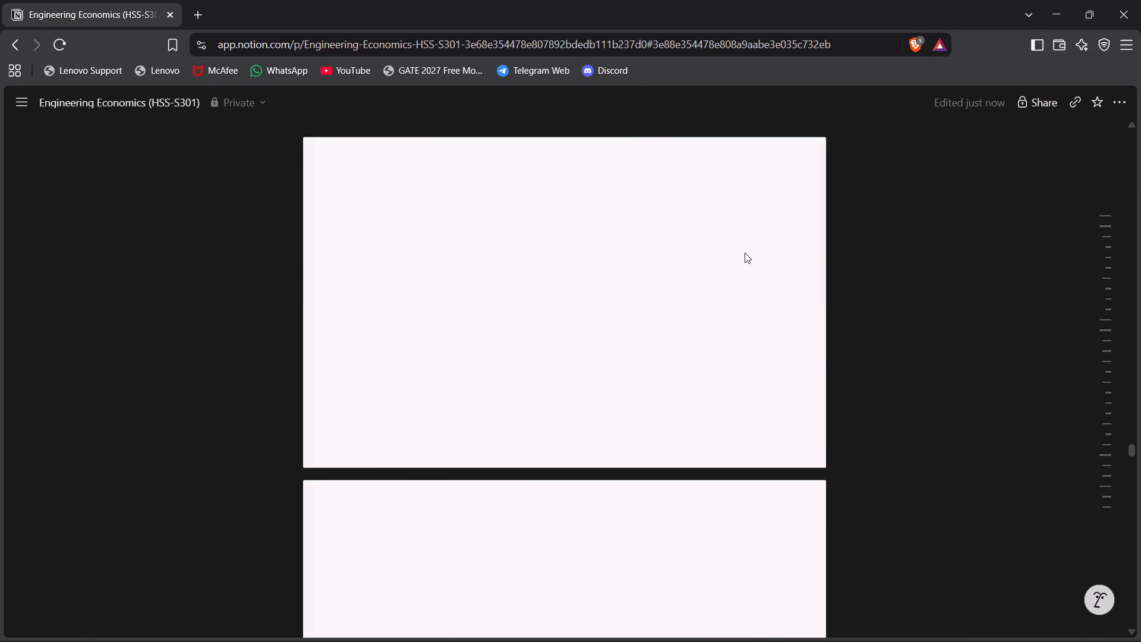
pyautogui.hscroll(2, 950, 242)
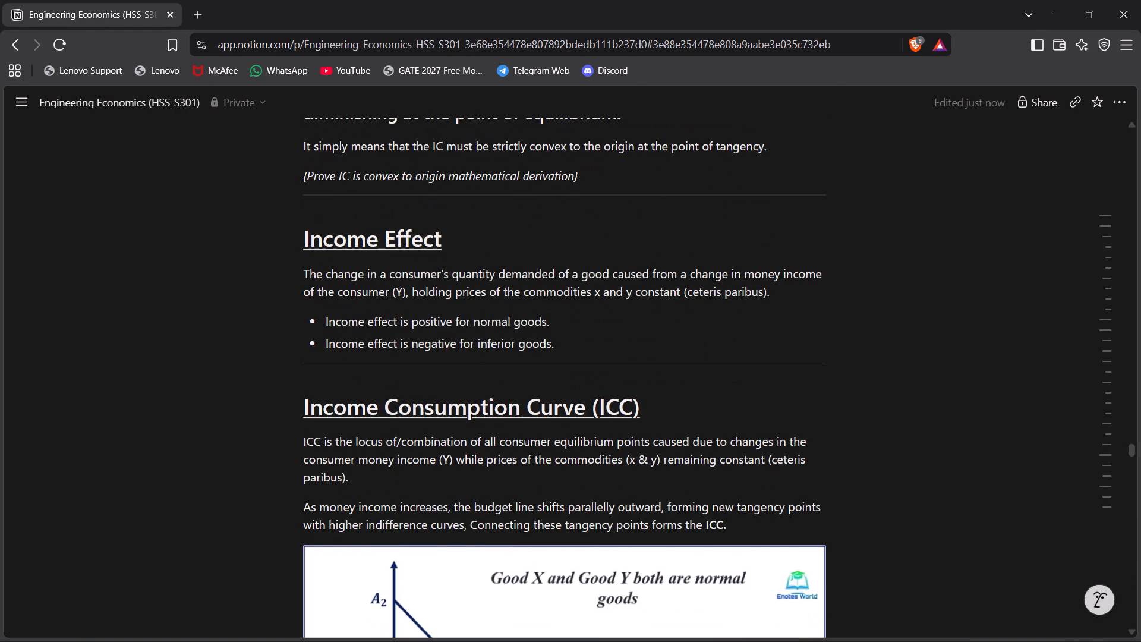
pyautogui.hscroll(1, 950, 242)
pyautogui.scroll(-19, 950, 242)
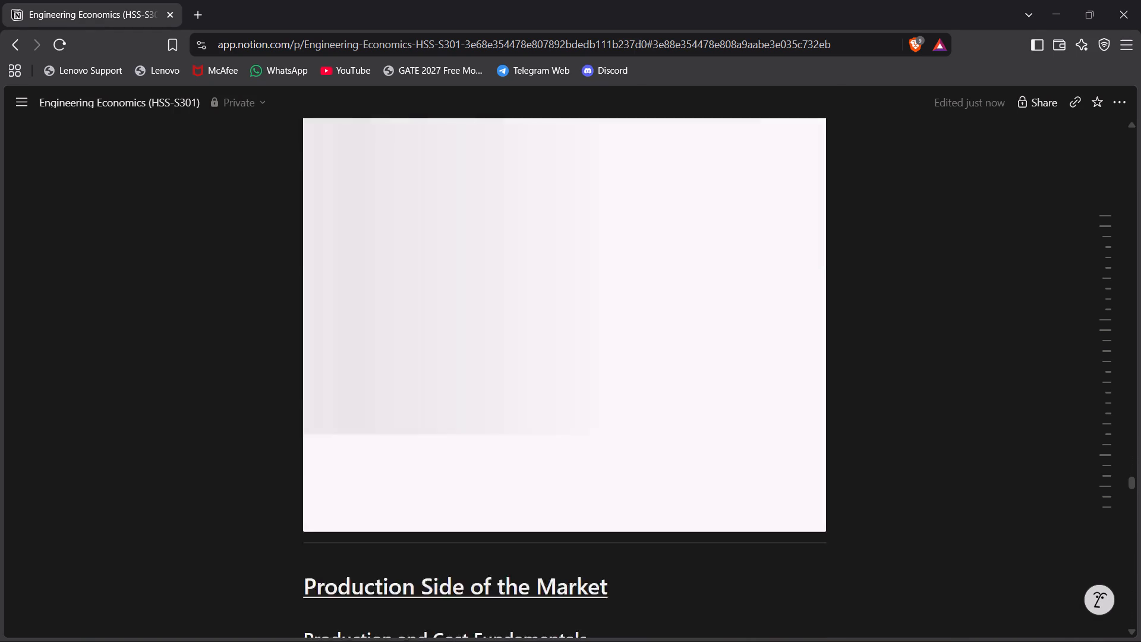
pyautogui.scroll(-12, 950, 242)
pyautogui.scroll(-10, 950, 242)
pyautogui.scroll(-11, 950, 242)
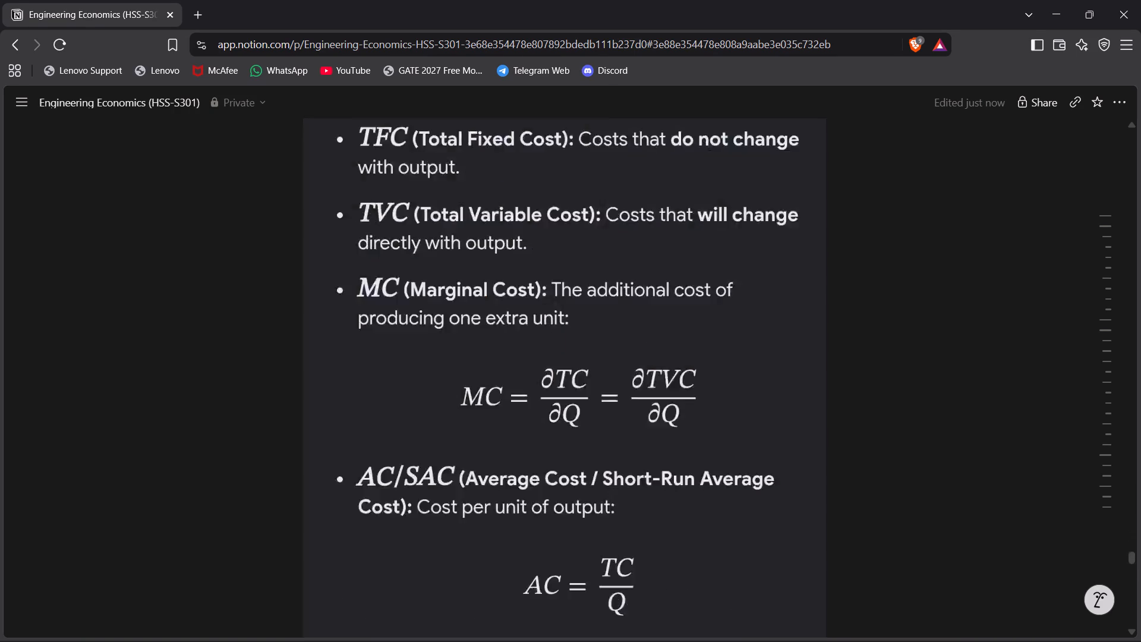
pyautogui.scroll(-11, 950, 242)
pyautogui.scroll(-20, 950, 242)
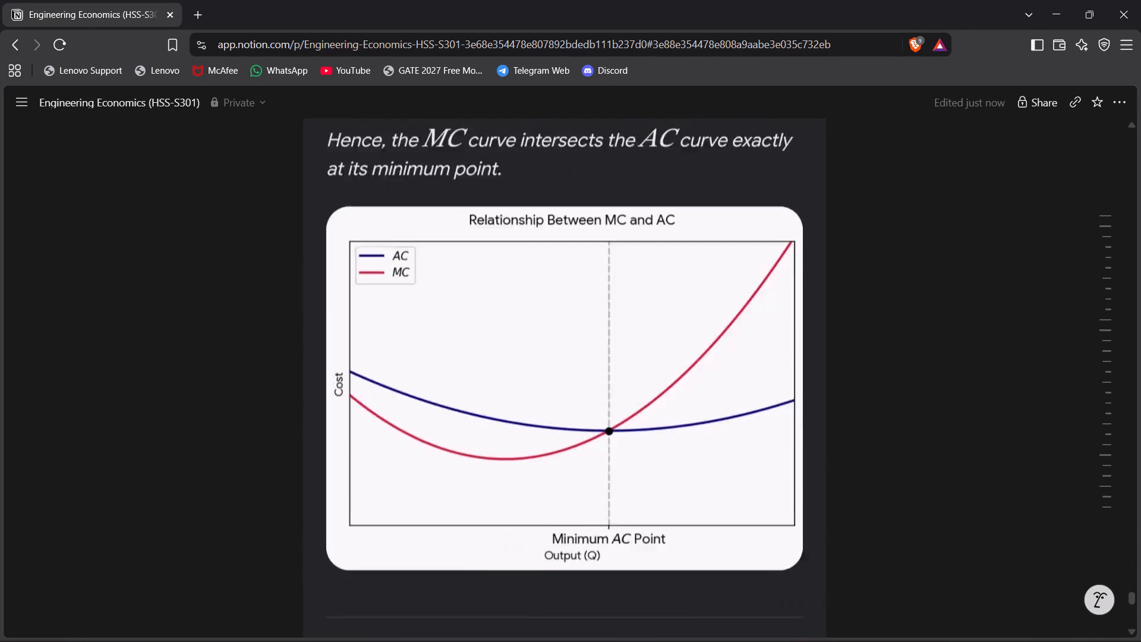
pyautogui.scroll(-11, 950, 242)
pyautogui.scroll(-12, 950, 242)
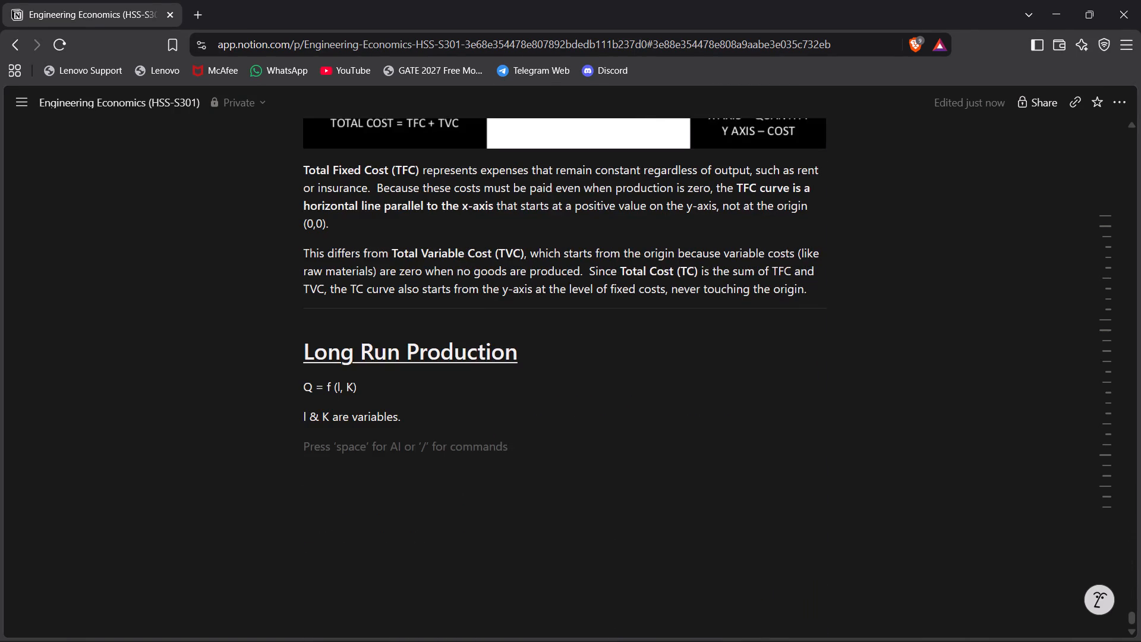
# Insert a divider below the line "l & K are variables.".
pyautogui.click(263, 445)
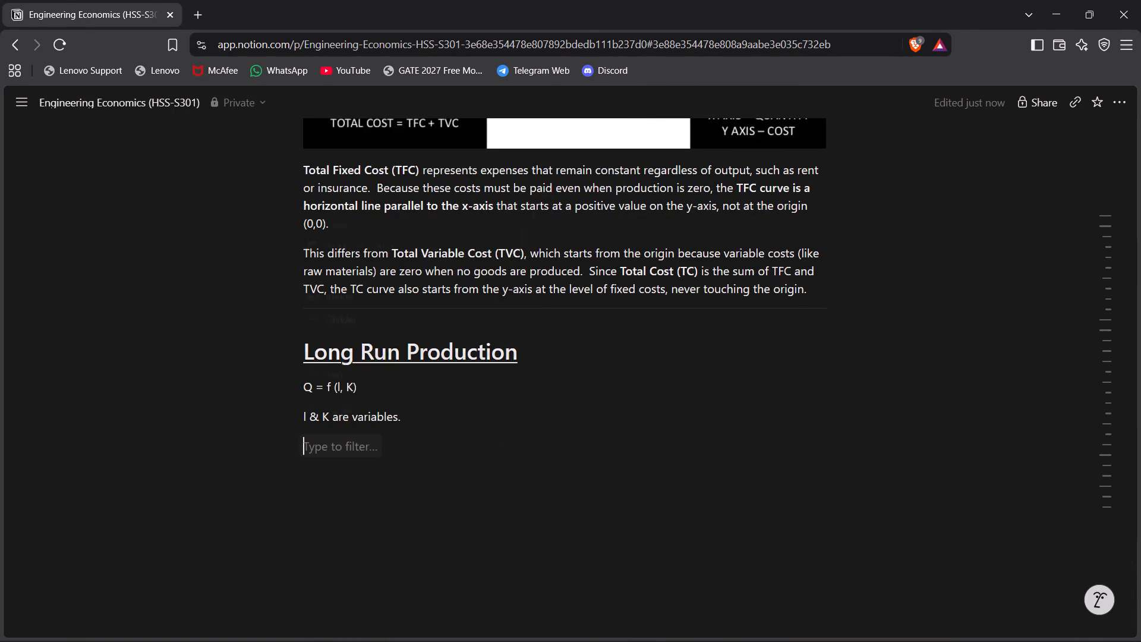
pyautogui.click(380, 323)
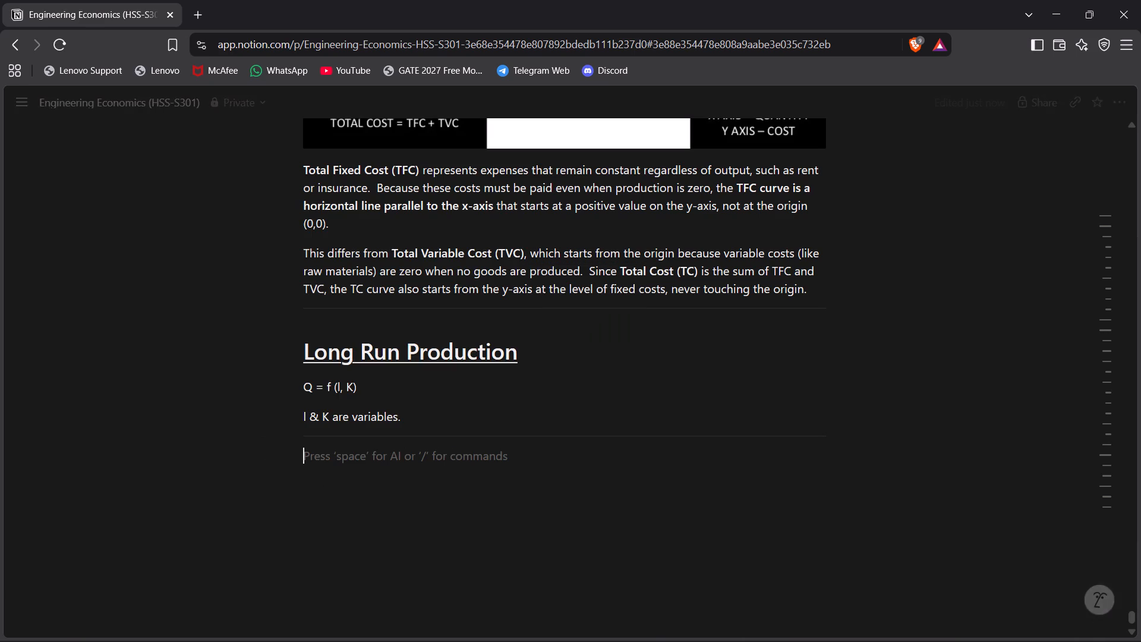
# Write "Isoquant" below the new divider and turn it into a Heading 3.
pyautogui.write('soq')
pyautogui.press('u')
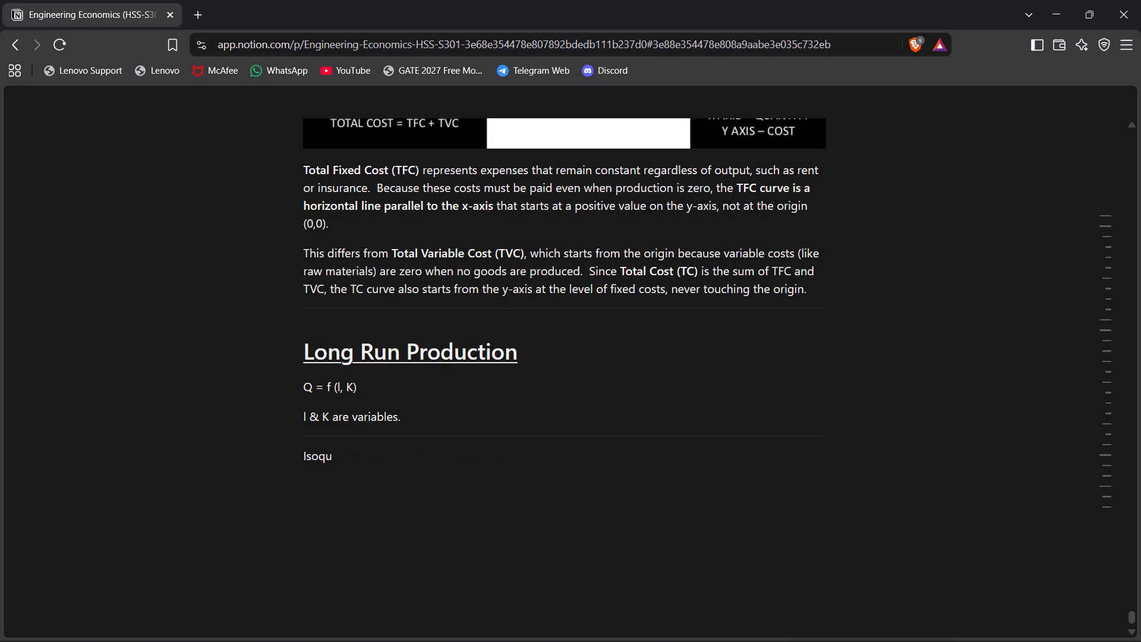
pyautogui.write('ant')
pyautogui.click(286, 455)
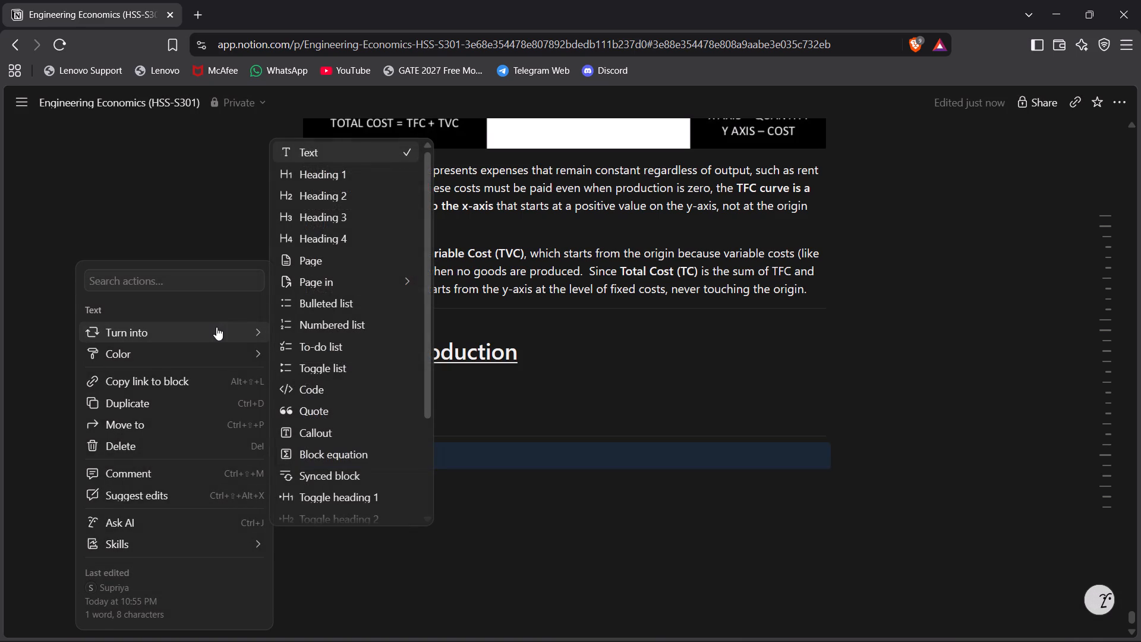
pyautogui.click(372, 219)
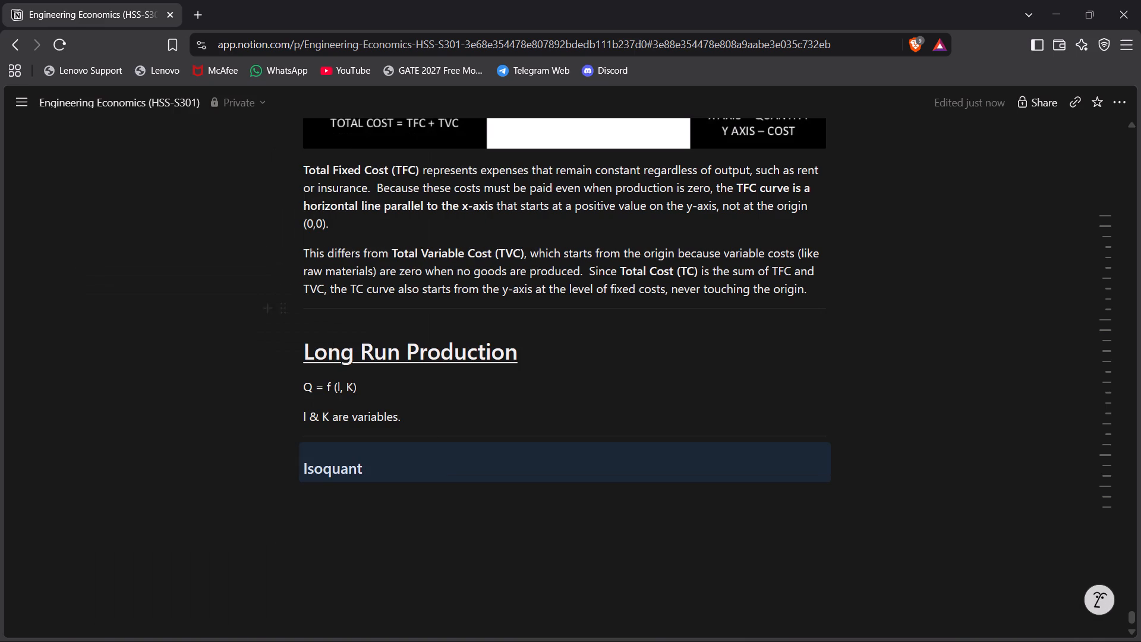
# Format the "Isoquant" heading as an underlined Heading 2 and start an empty text block below it.
pyautogui.click(279, 475)
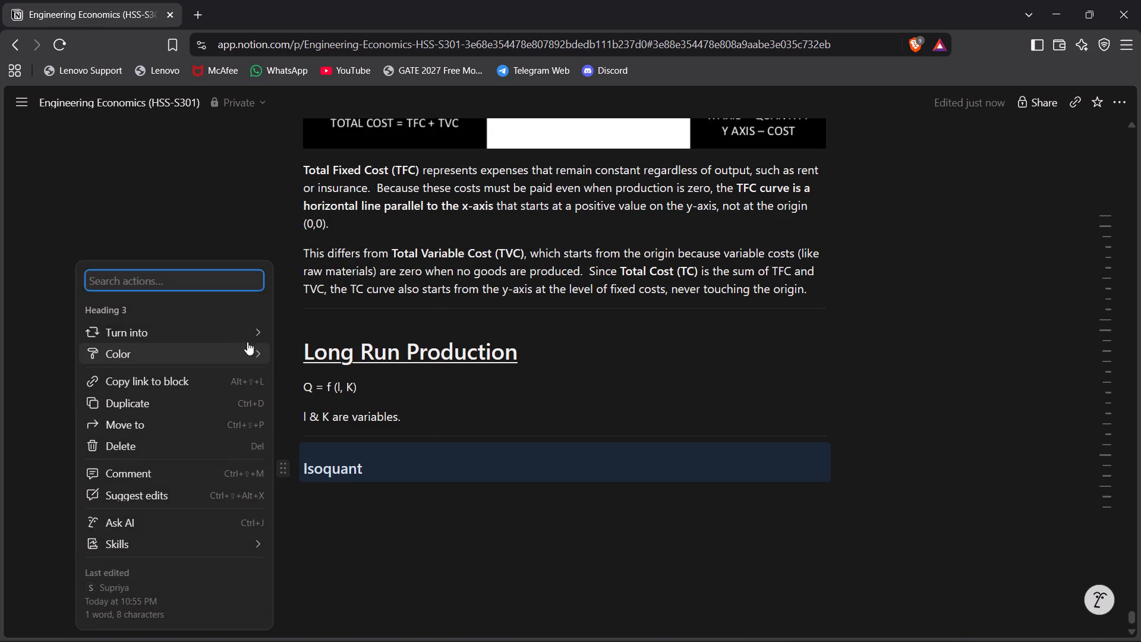
pyautogui.click(376, 196)
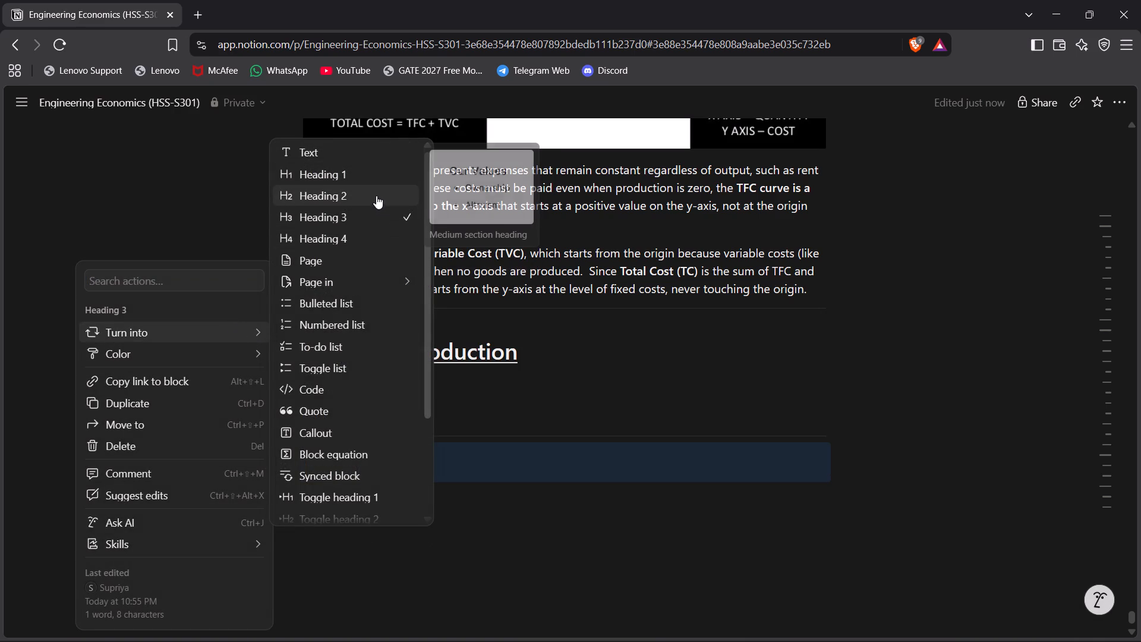
pyautogui.click(374, 463)
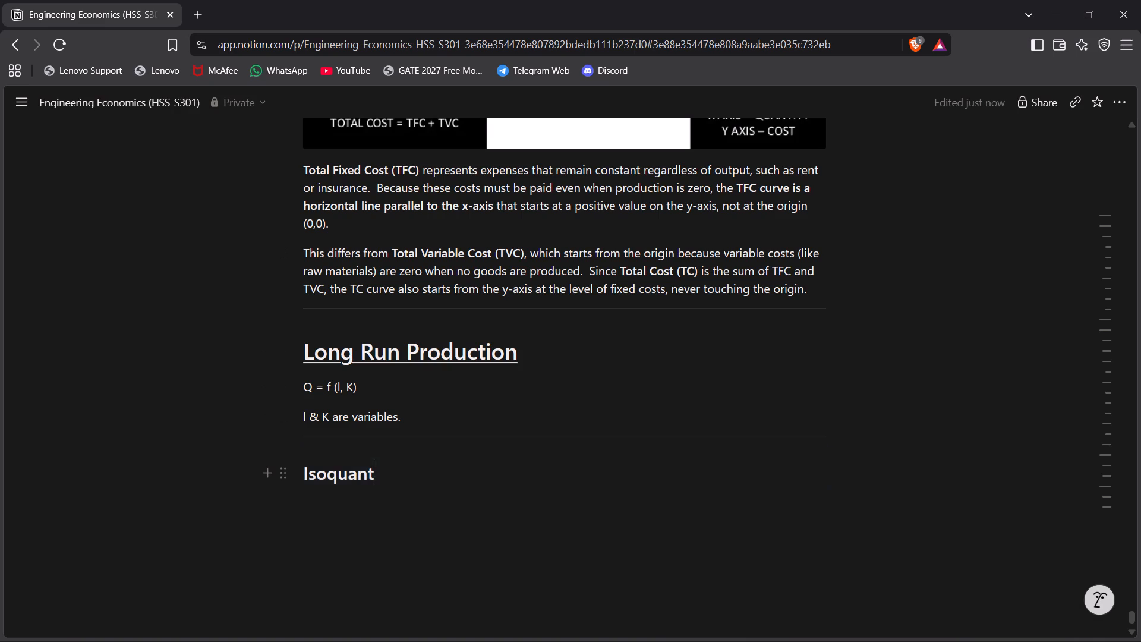
pyautogui.doubleClick(349, 473)
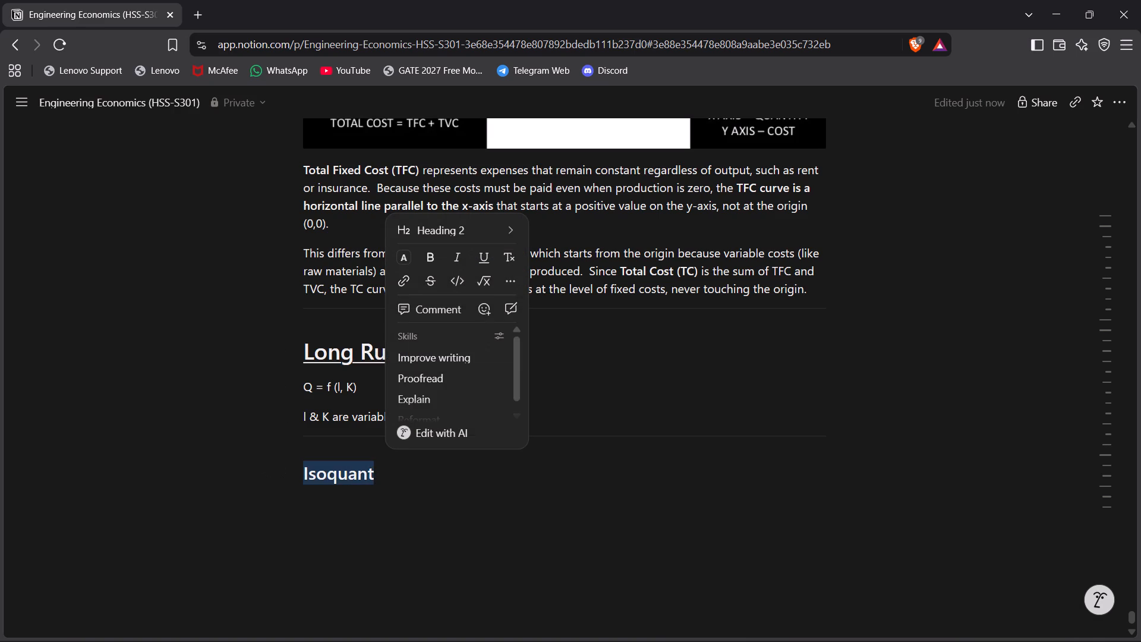
pyautogui.click(483, 261)
pyautogui.click(456, 474)
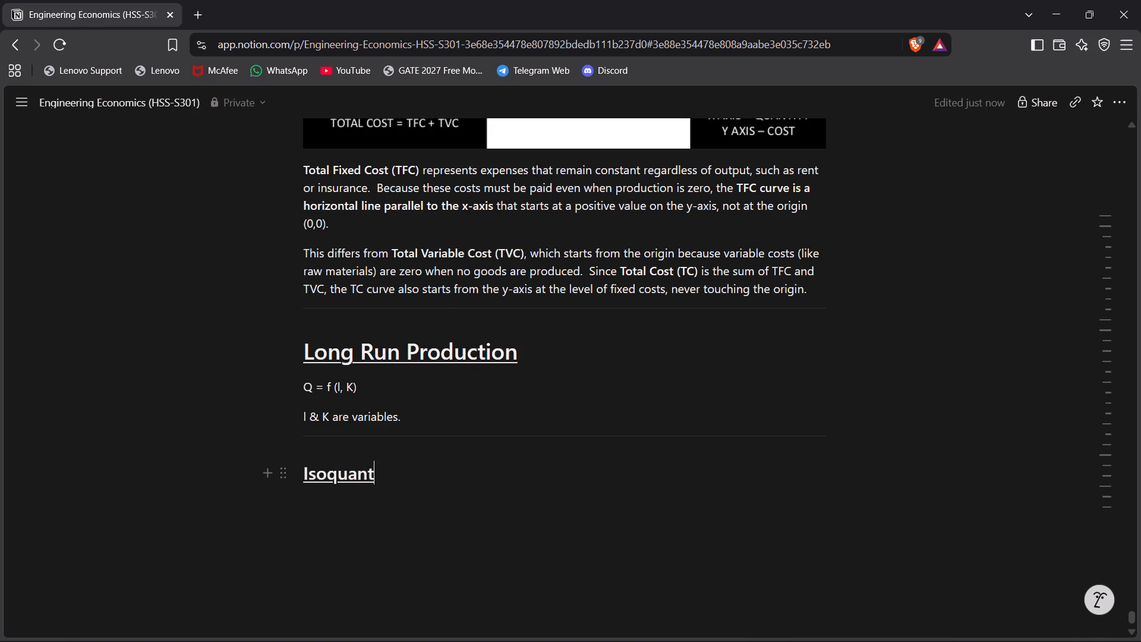
pyautogui.press('Return')
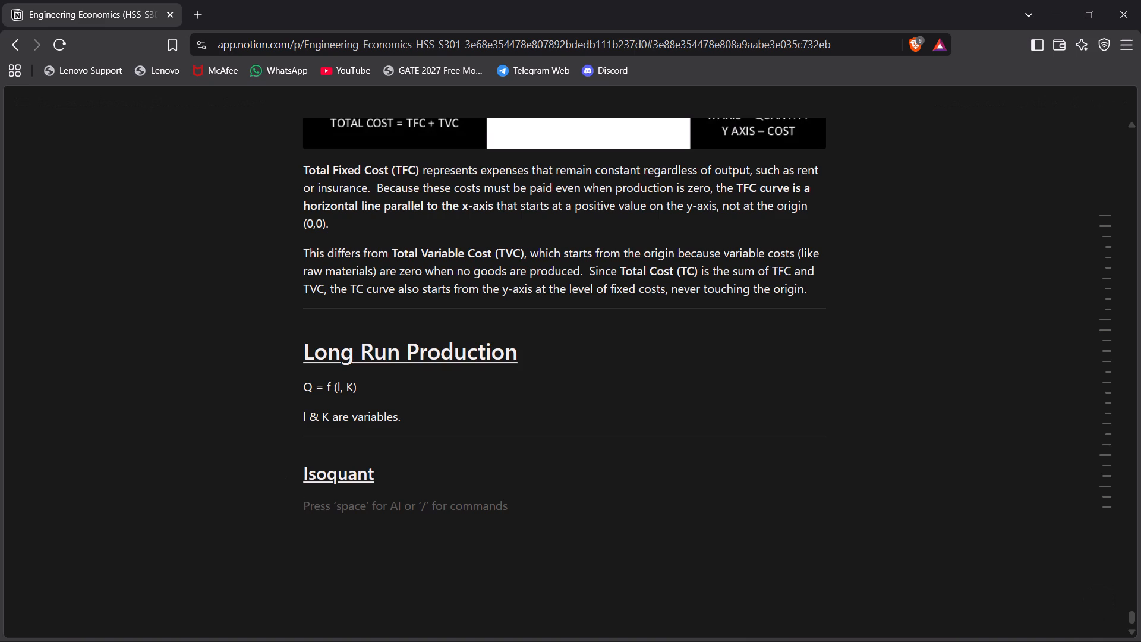
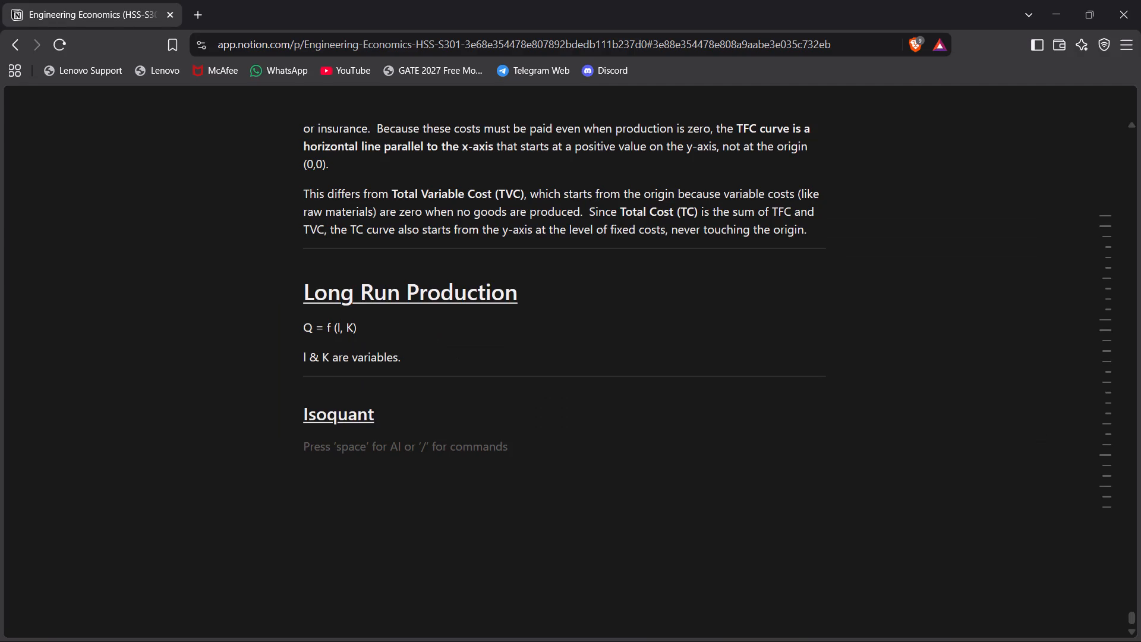
# Write "It is a combination of 2 factor inputs that can provide same level of output." below the Isoquant heading.
pyautogui.write('t')
pyautogui.press('space')
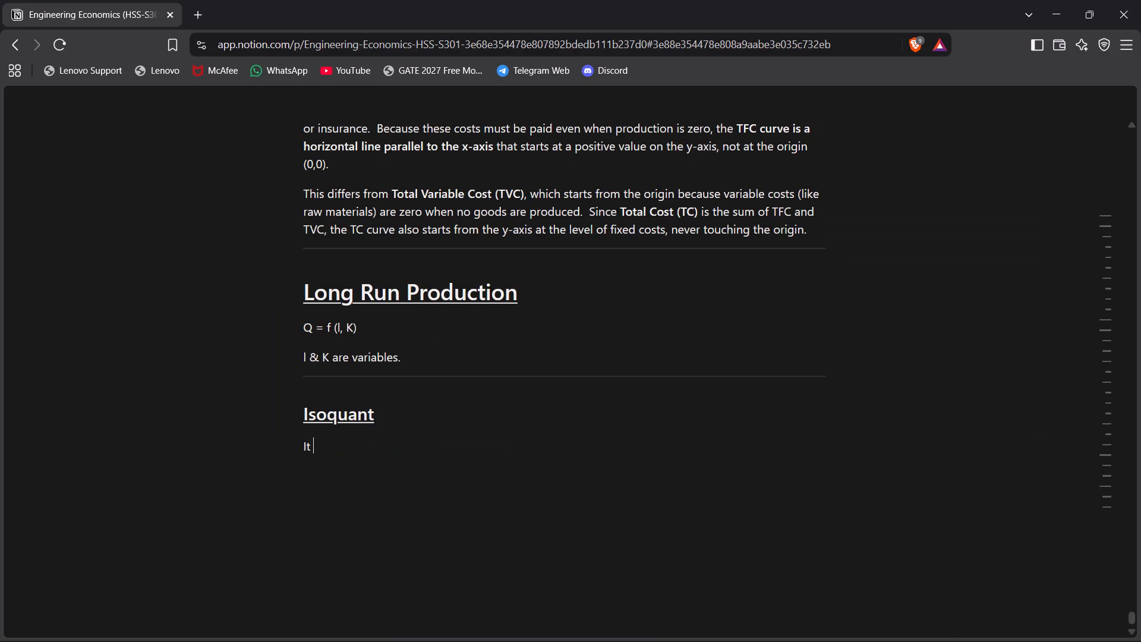
pyautogui.write('is a combination of 2 factor inputs')
pyautogui.press('space')
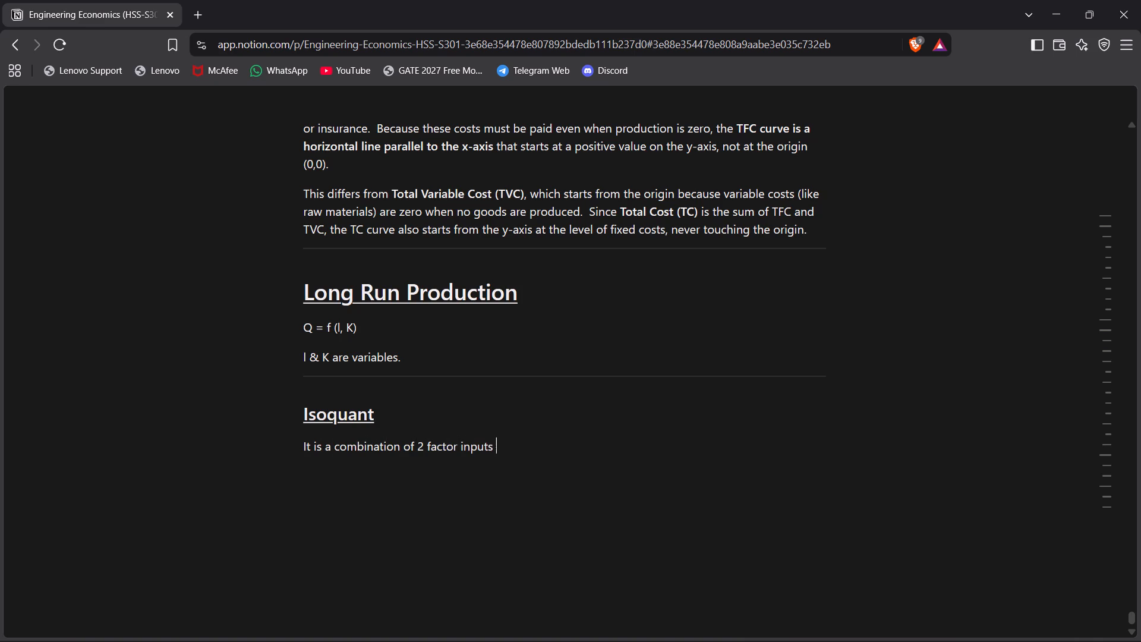
pyautogui.write('that can')
pyautogui.press('space')
pyautogui.write('produce')
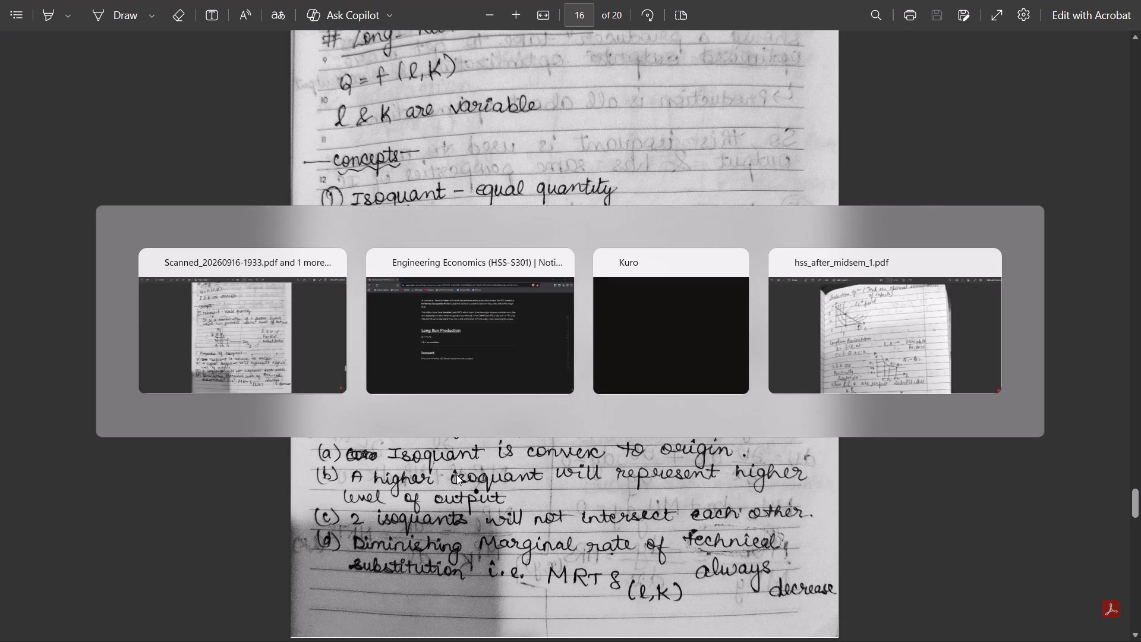
pyautogui.press('BackSpace')
pyautogui.press('BackSpace')
pyautogui.press('BackSpace')
pyautogui.press('BackSpace')
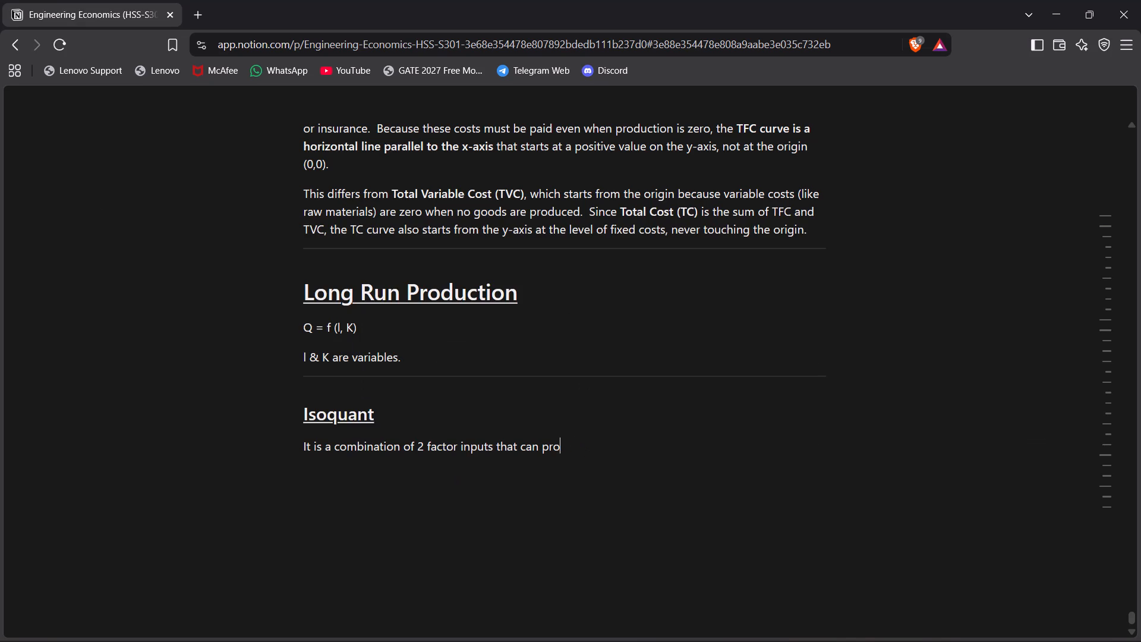
pyautogui.write('vide same level of output.')
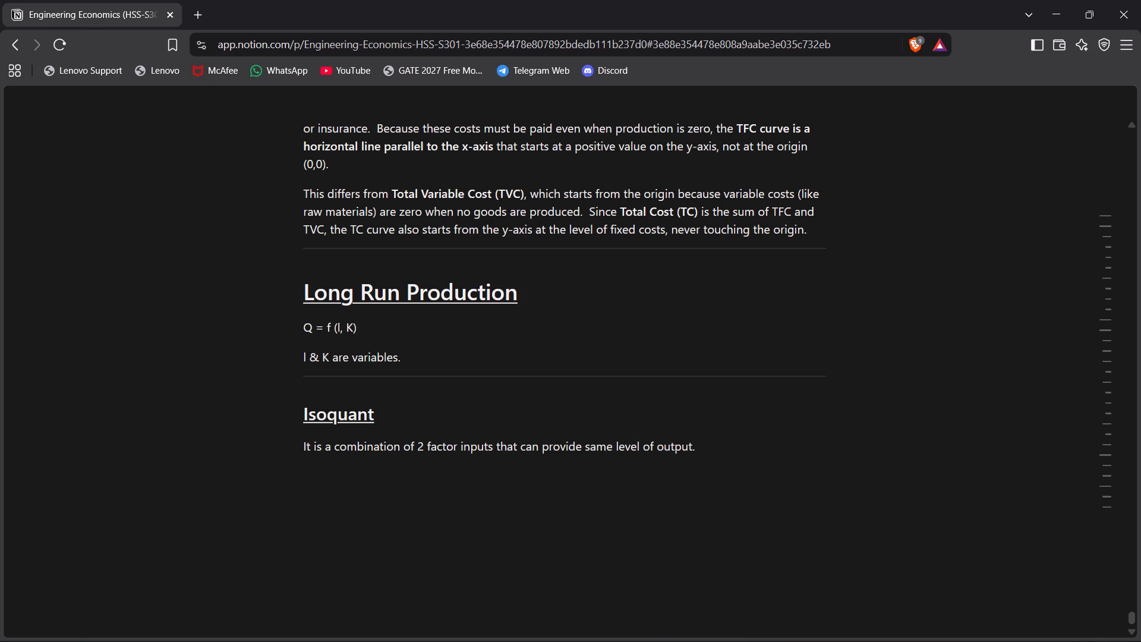
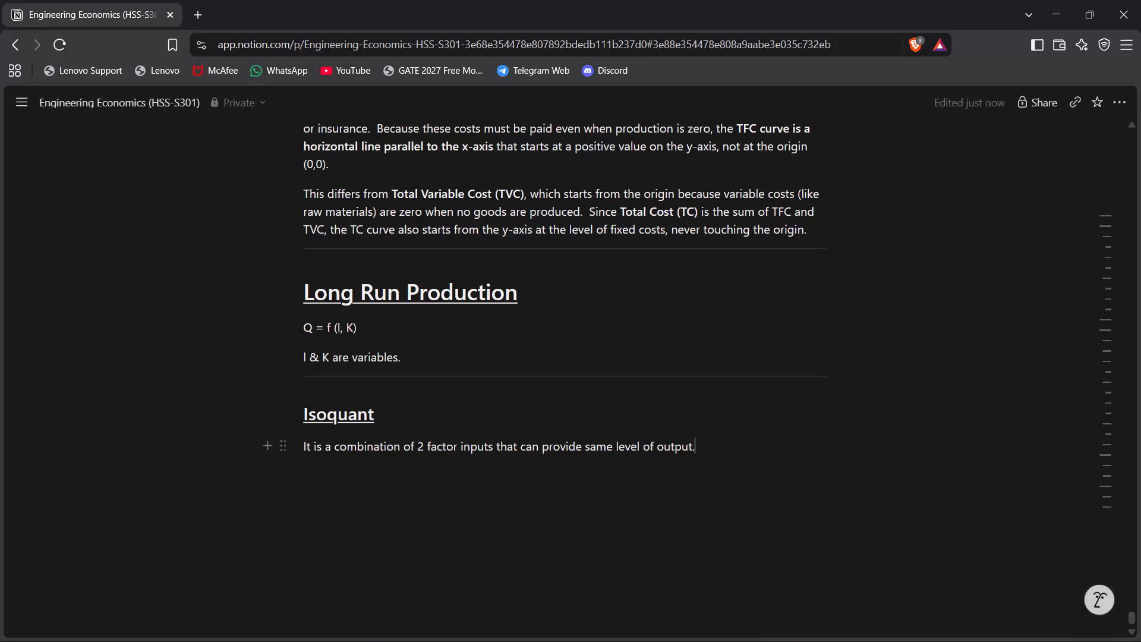
# Add the line "Isoquant is also known as equal product curve." above the combination sentence under the Isoquant heading.
pyautogui.click(304, 448)
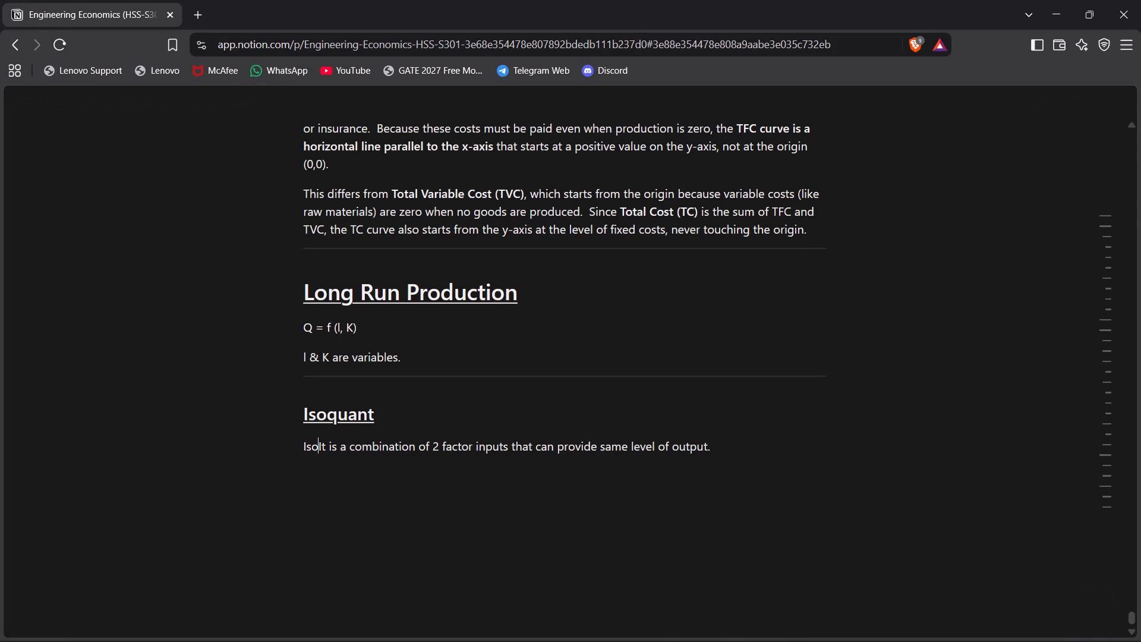
pyautogui.write('quant is also known as')
pyautogui.press('space')
pyautogui.write('equal product curve.')
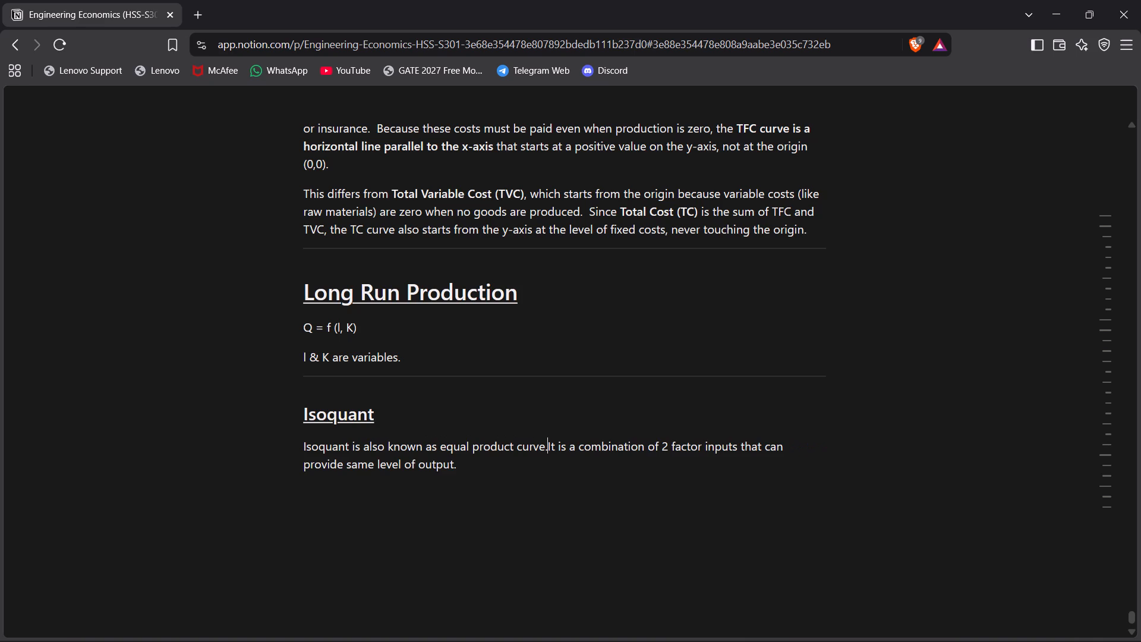
pyautogui.press('Return')
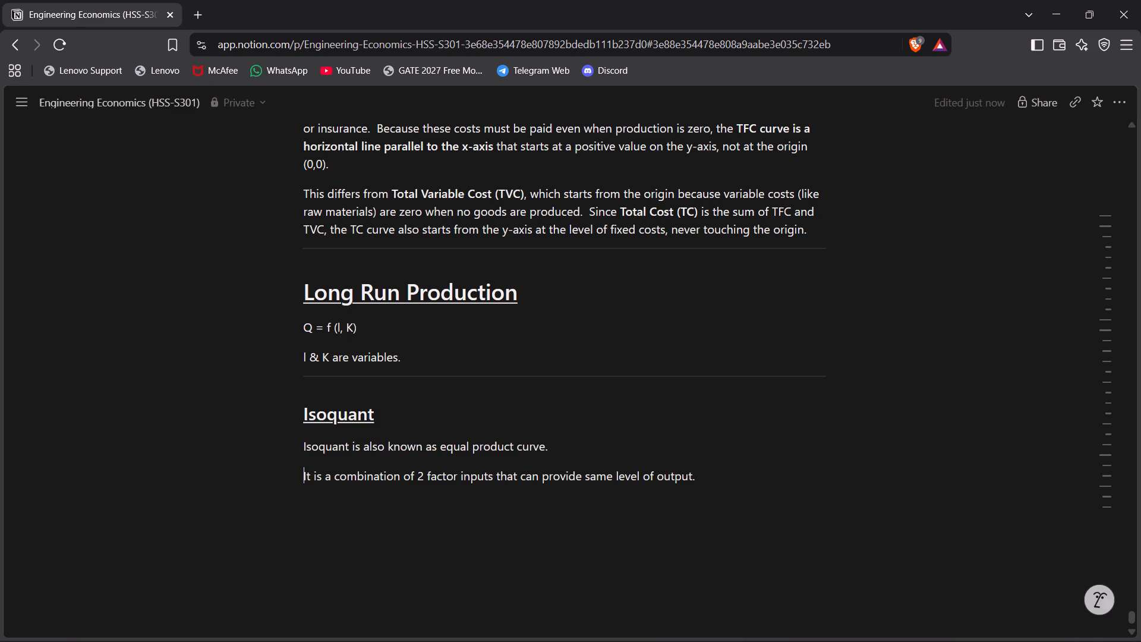
# Capture the handwritten isoquant graph with its partial substitutes note from the scanned PDF and paste it below the Isoquant definition in Notion.
pyautogui.click(426, 505)
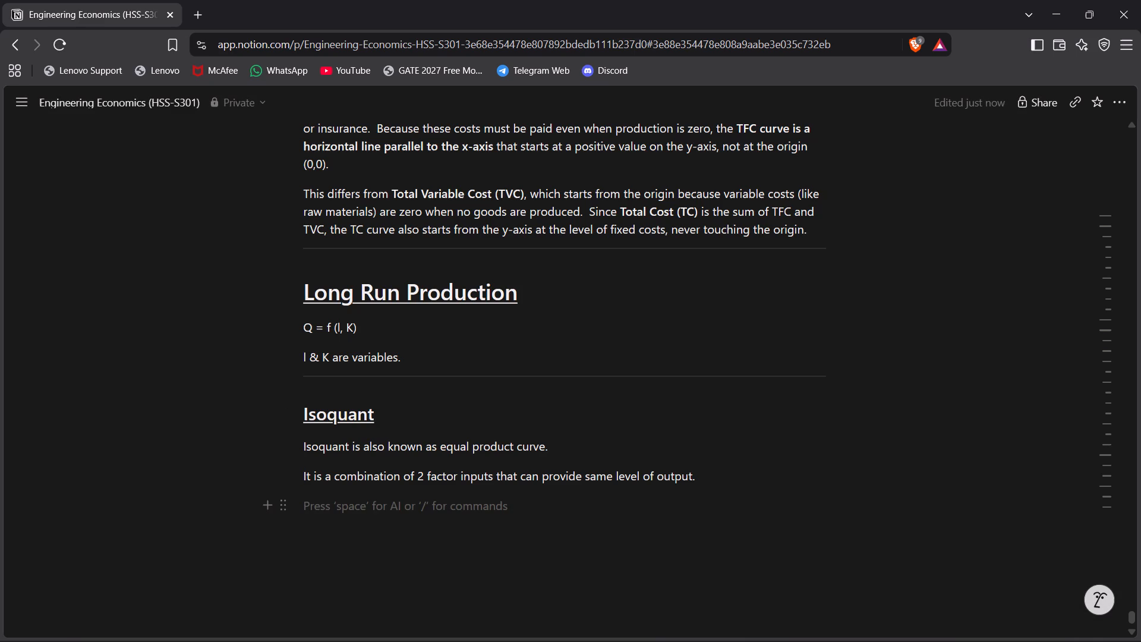
pyautogui.hscroll(2, 426, 505)
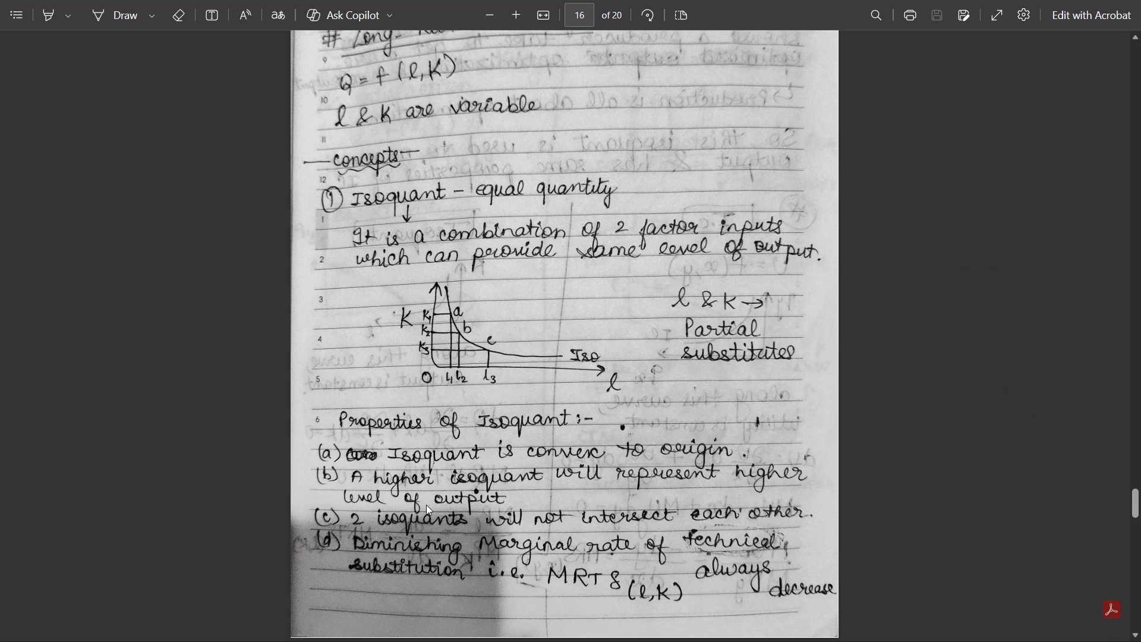
pyautogui.press('Print')
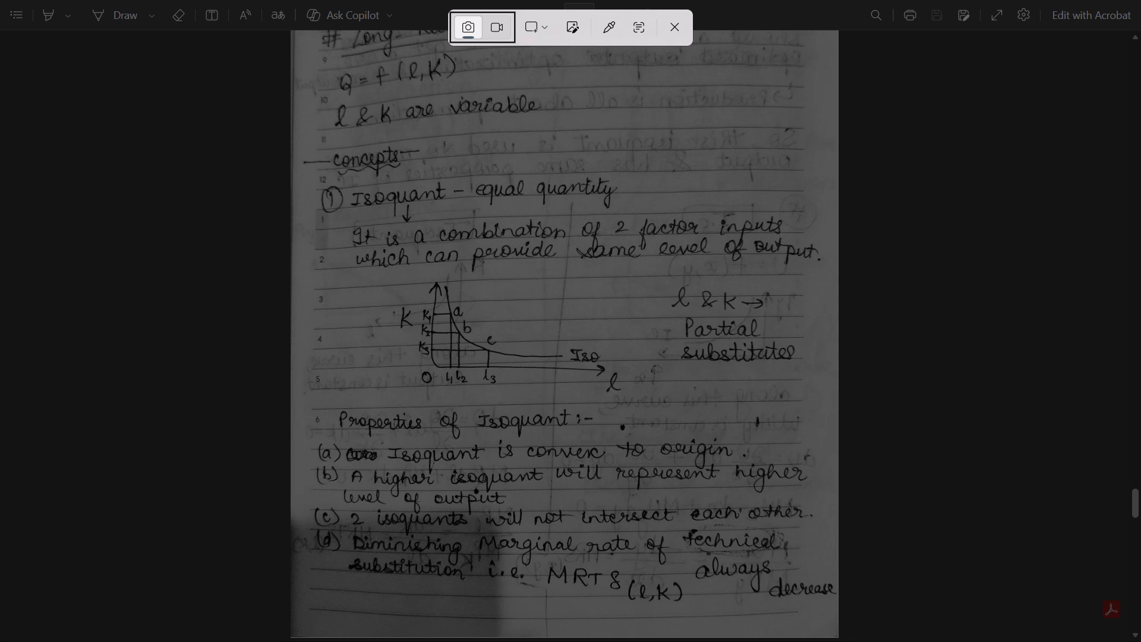
pyautogui.moveTo(365, 285); pyautogui.dragTo(798, 385)
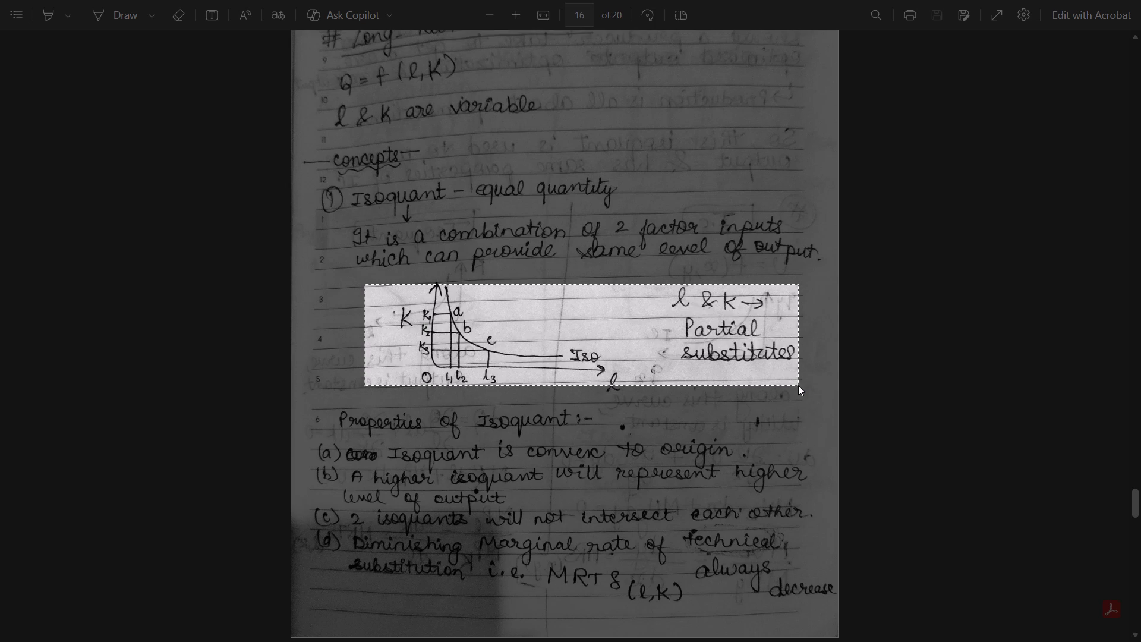
pyautogui.moveTo(798, 385); pyautogui.dragTo(807, 400)
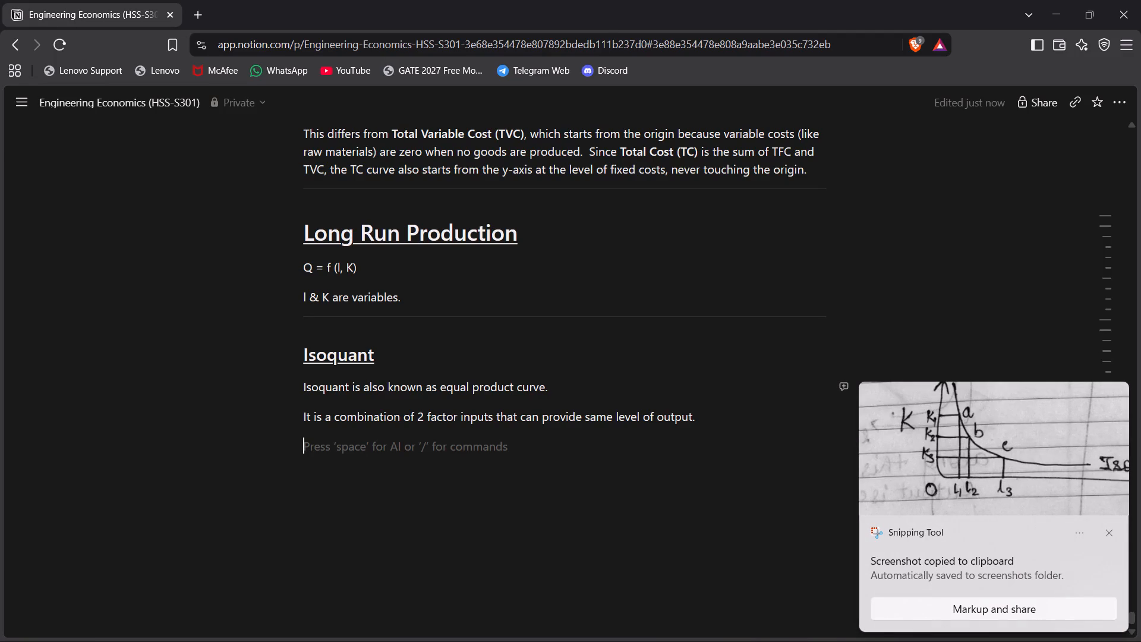
pyautogui.hotkey('ctrl', 'v')
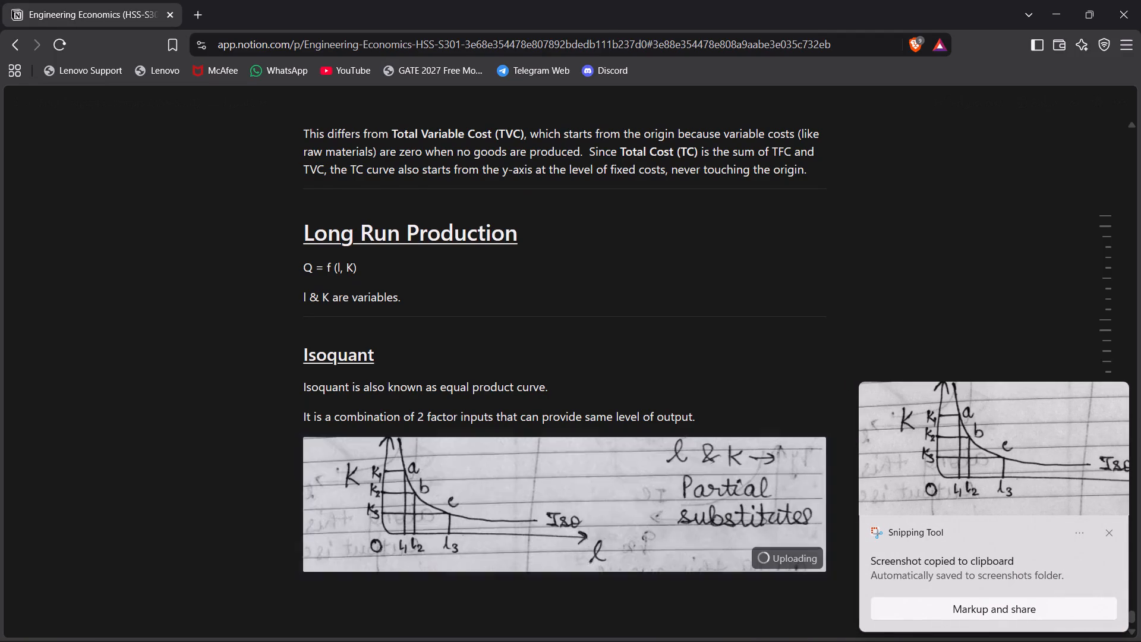
# Add "Properties of Isoquant" below the pasted graph, leaving an empty line between, and format it as Heading 3.
pyautogui.scroll(-3, 530, 569)
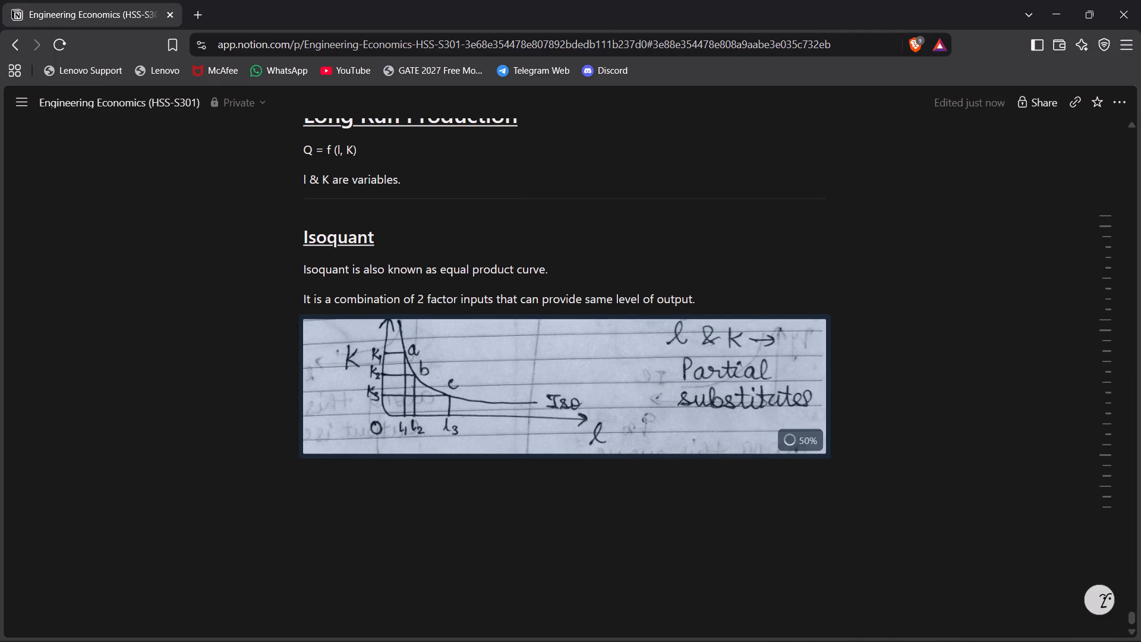
pyautogui.click(442, 488)
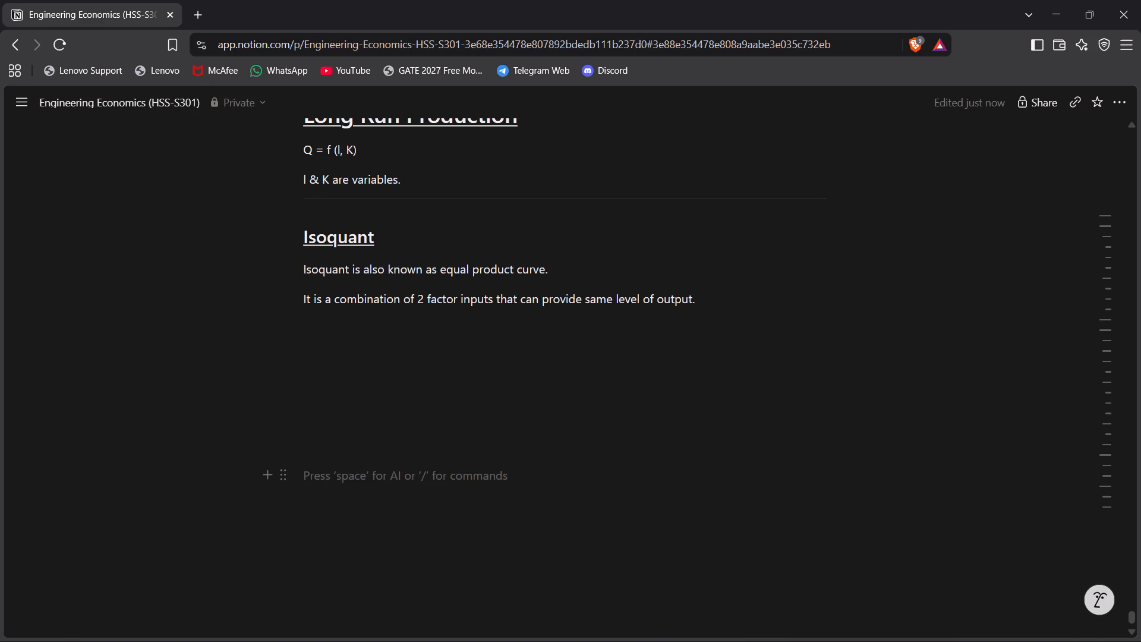
pyautogui.press('Return')
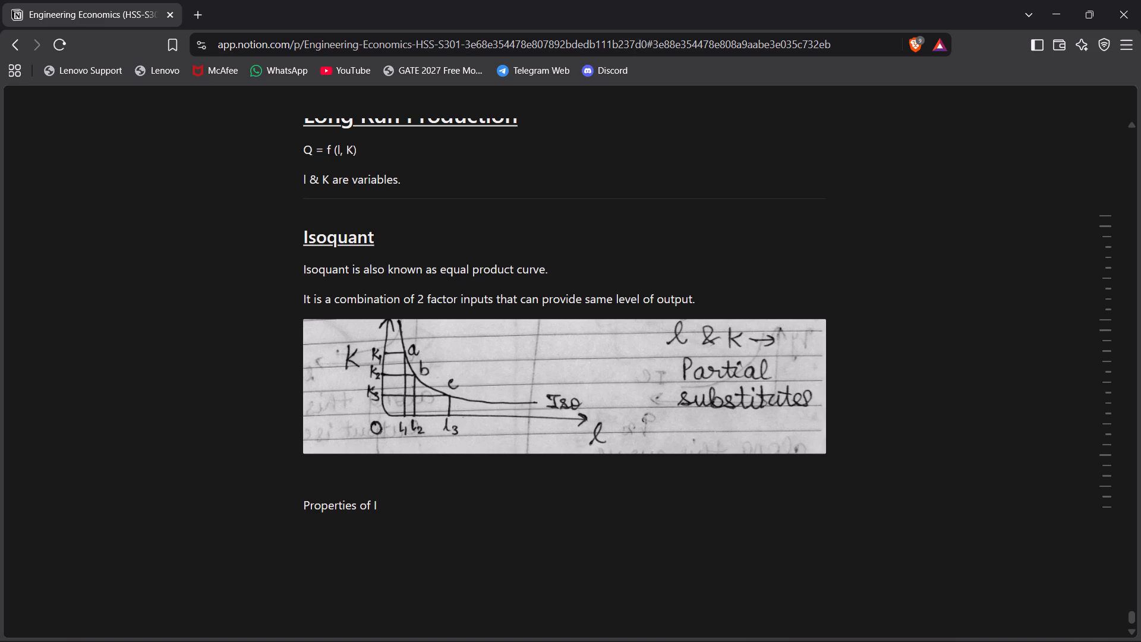
pyautogui.write('soquant')
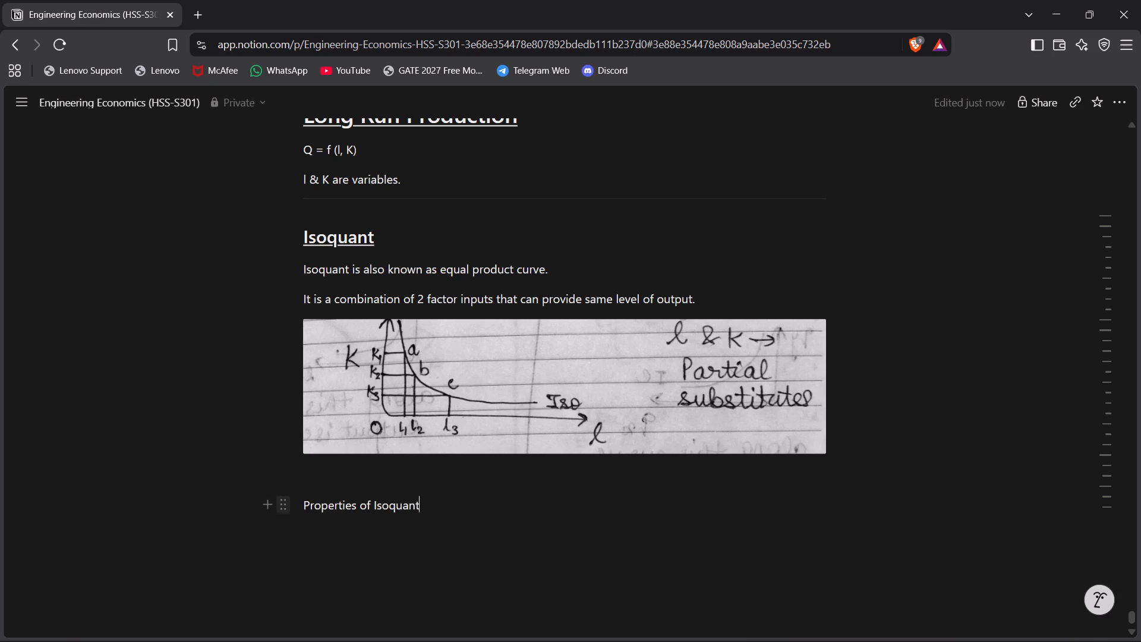
pyautogui.click(290, 509)
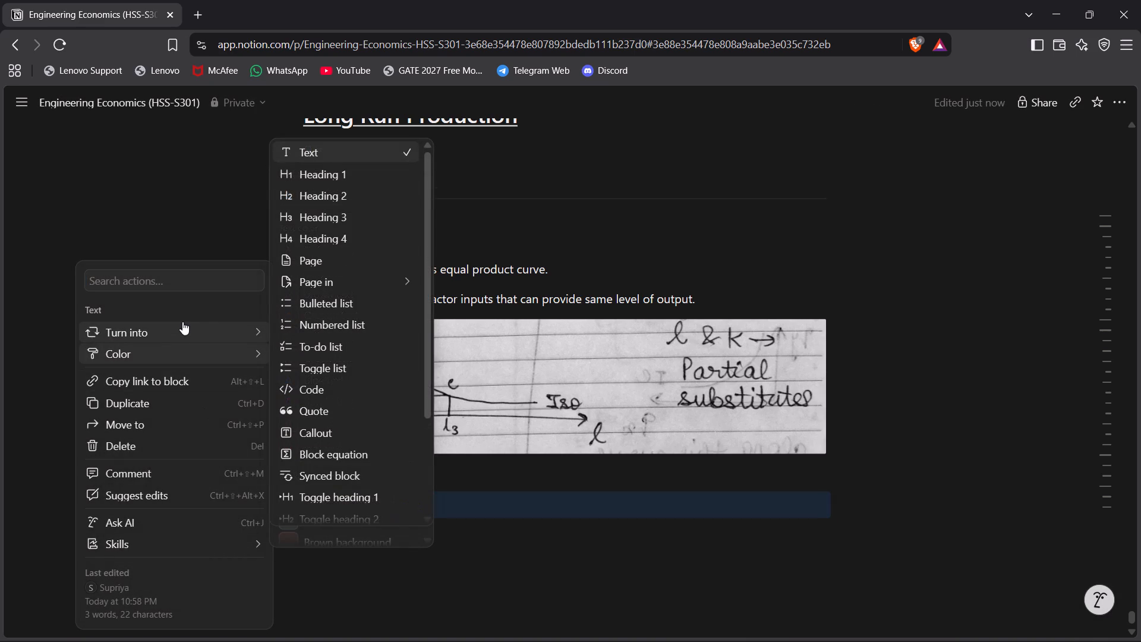
pyautogui.click(323, 221)
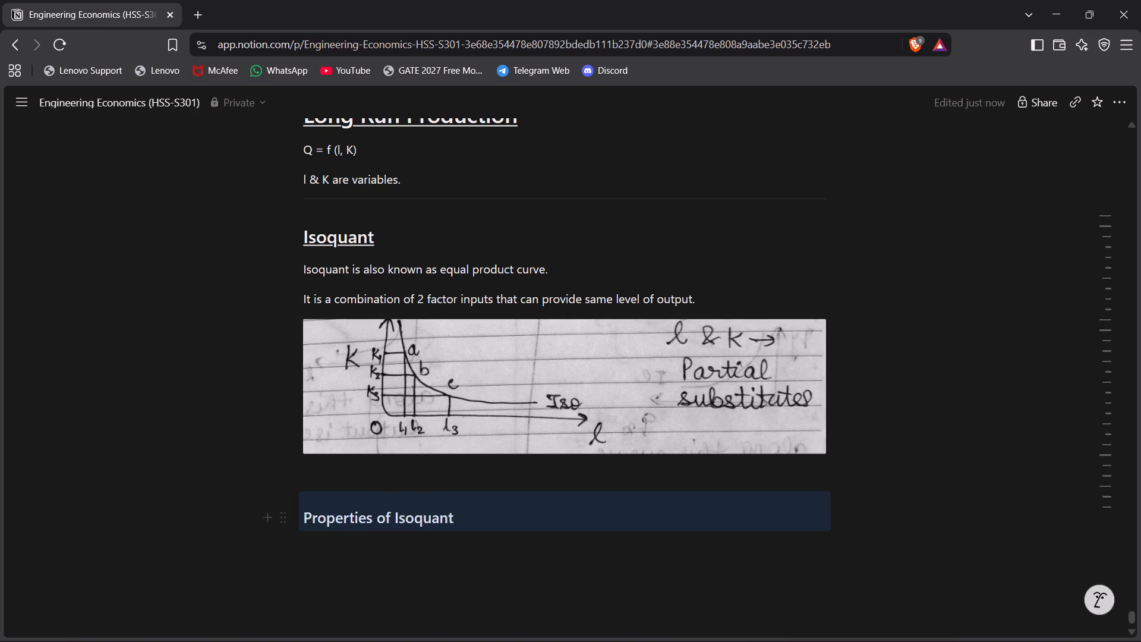
pyautogui.click(511, 513)
# Start a numbered list under Properties of Isoquant with the first item "Isoquant is convex to origin.".
pyautogui.scroll(-5, 511, 513)
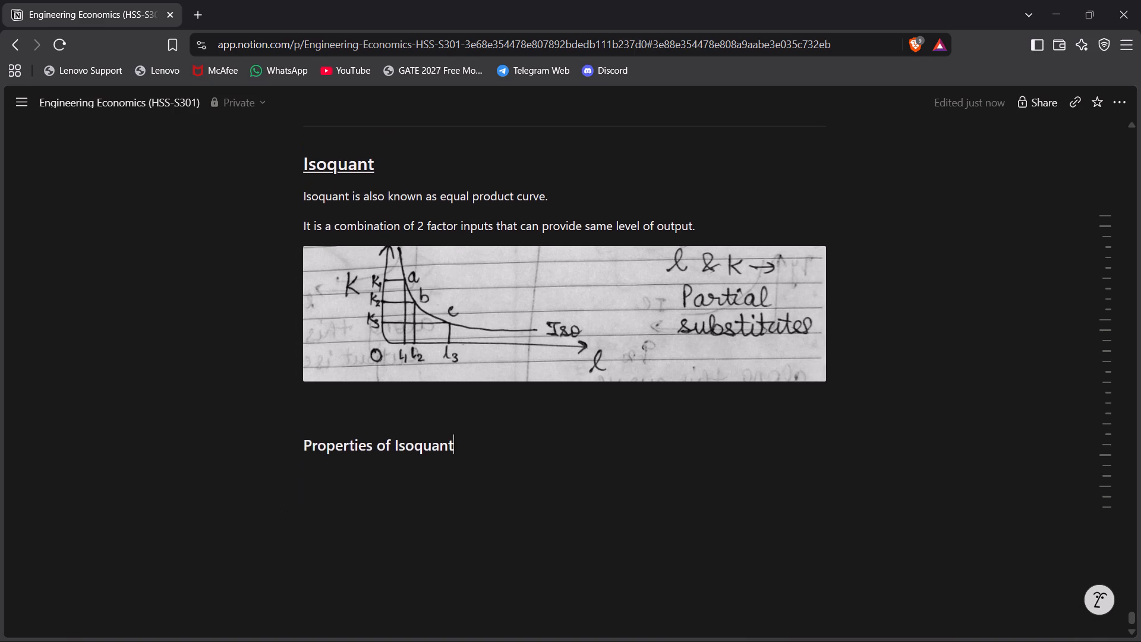
pyautogui.press('Return')
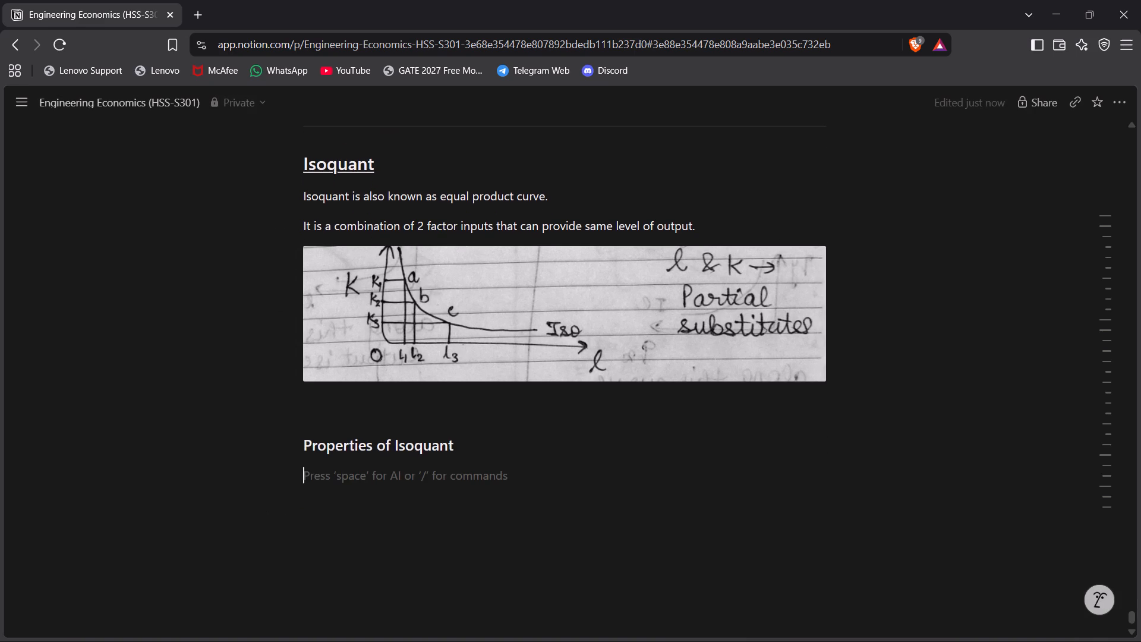
pyautogui.click(264, 483)
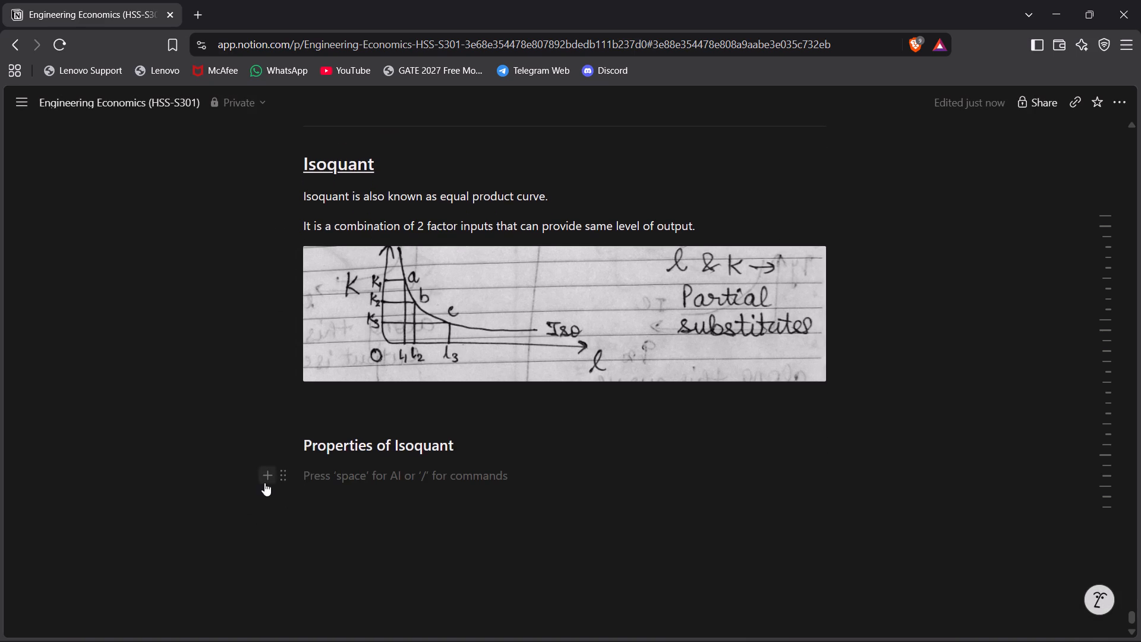
pyautogui.scroll(-3, 390, 364)
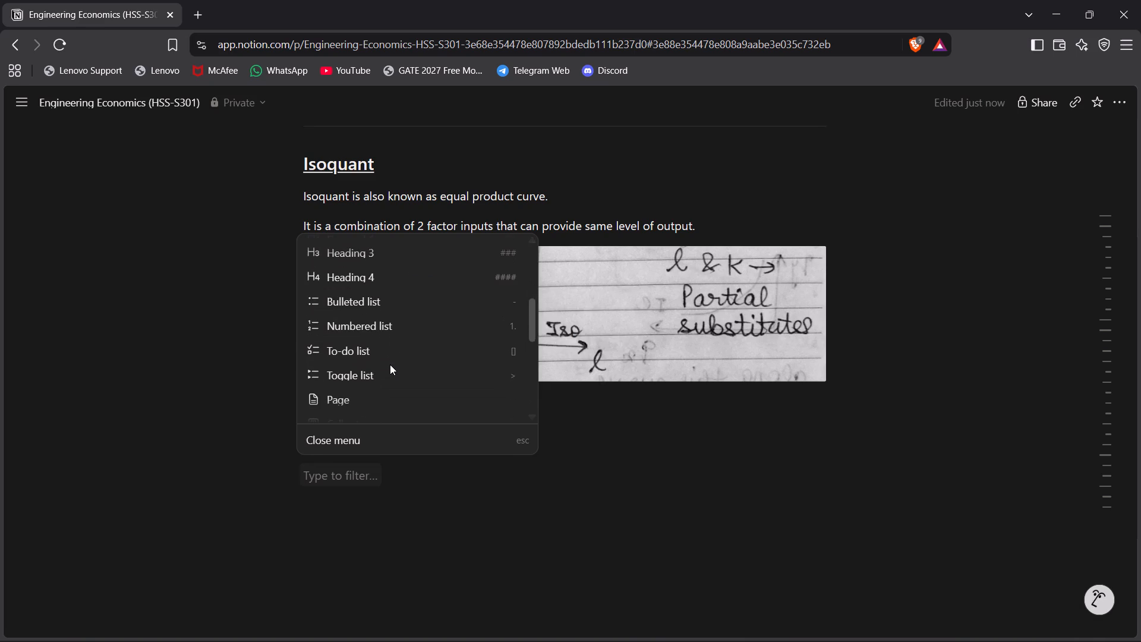
pyautogui.click(404, 328)
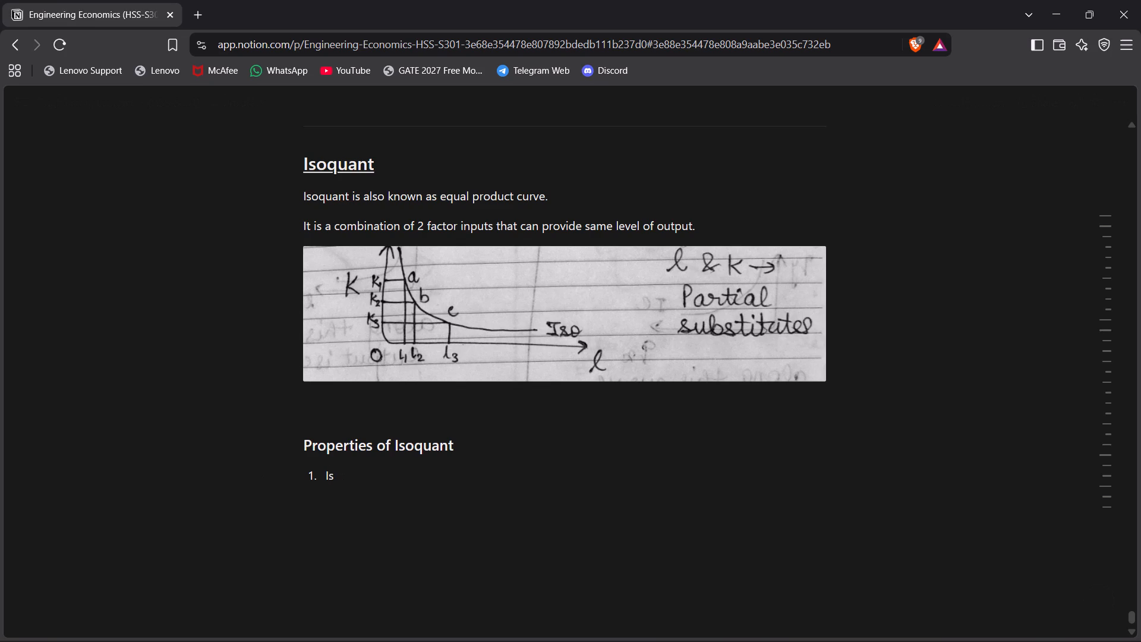
pyautogui.write('oquant is co')
pyautogui.write('nvex to o')
pyautogui.write('rigin')
pyautogui.press('.')
pyautogui.press('Return')
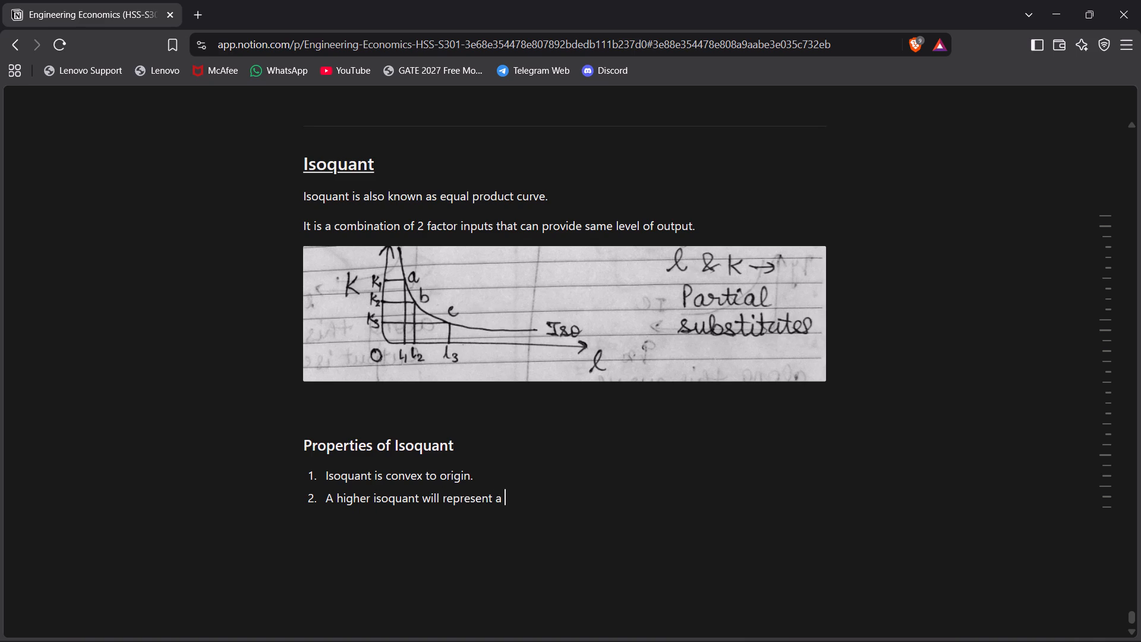
# Write the second list item as "A higher isoquant will represent a higher level of output.".
pyautogui.write('higher level of')
pyautogui.press('space')
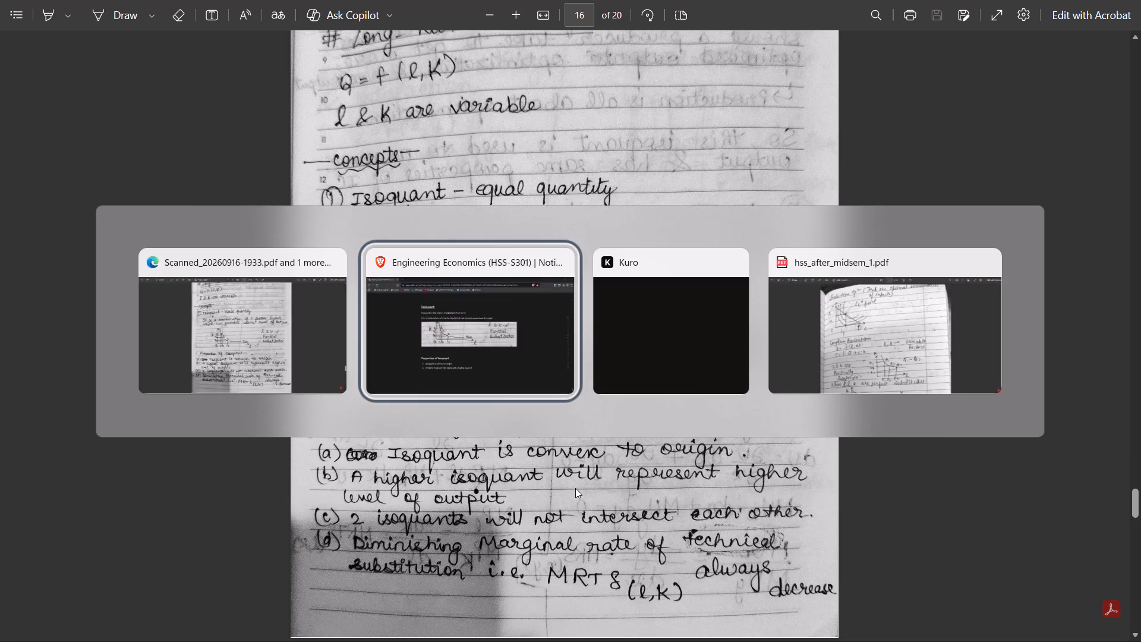
pyautogui.write('output.')
pyautogui.press('Return')
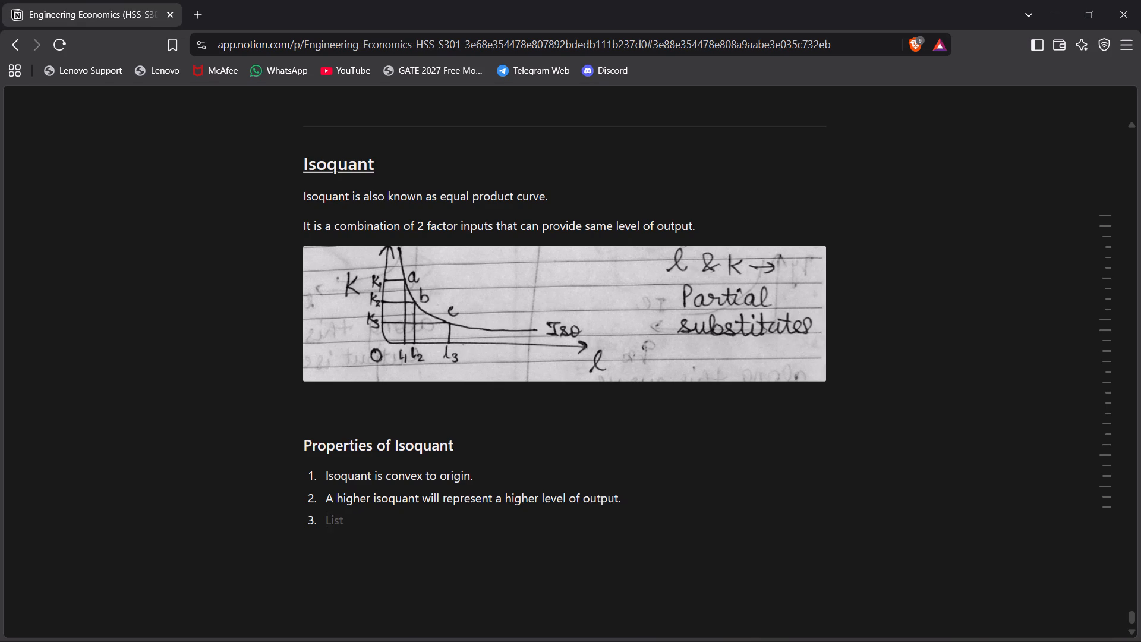
# Consult the scanned properties and add the third list item "2 isoquants will not intersect each other.".
pyautogui.scroll(-1, 575, 488)
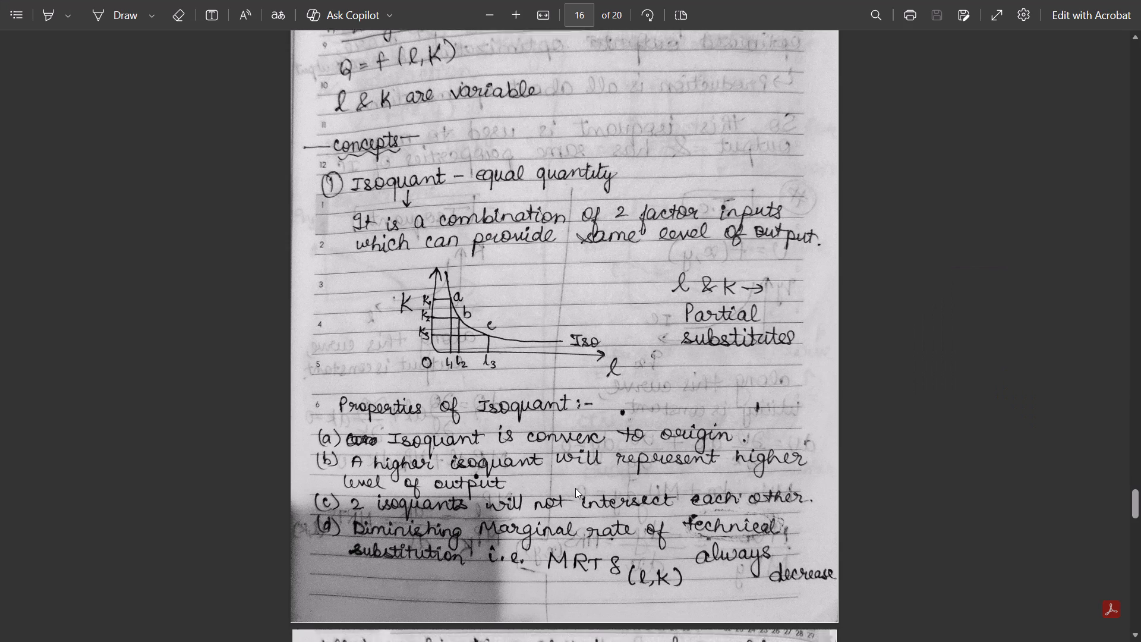
pyautogui.scroll(-1, 575, 488)
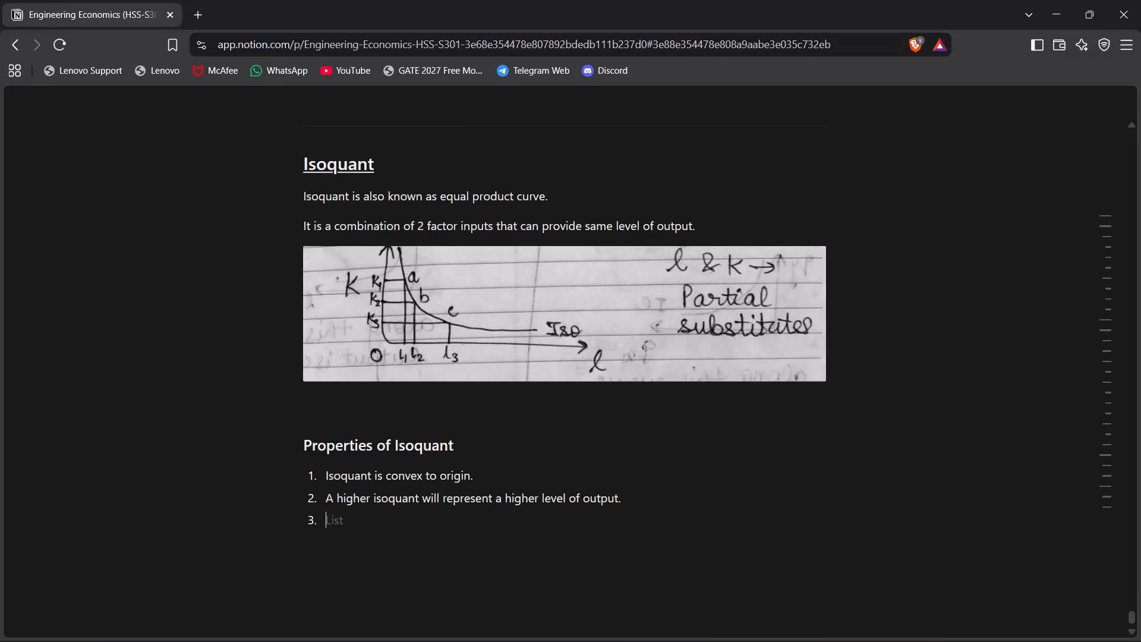
pyautogui.write('2 isoquants will not intersect each other.')
pyautogui.press('Return')
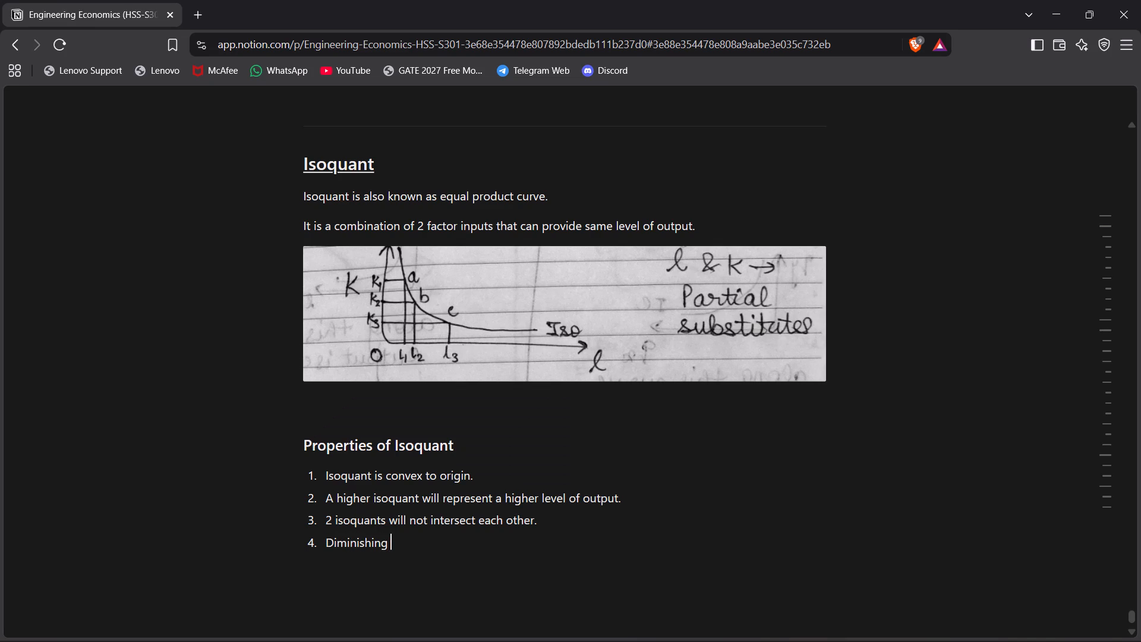
# Write the fourth list item on diminishing marginal rate of technical substitution, continuing it with "i.e.".
pyautogui.write('marginal rate of technin')
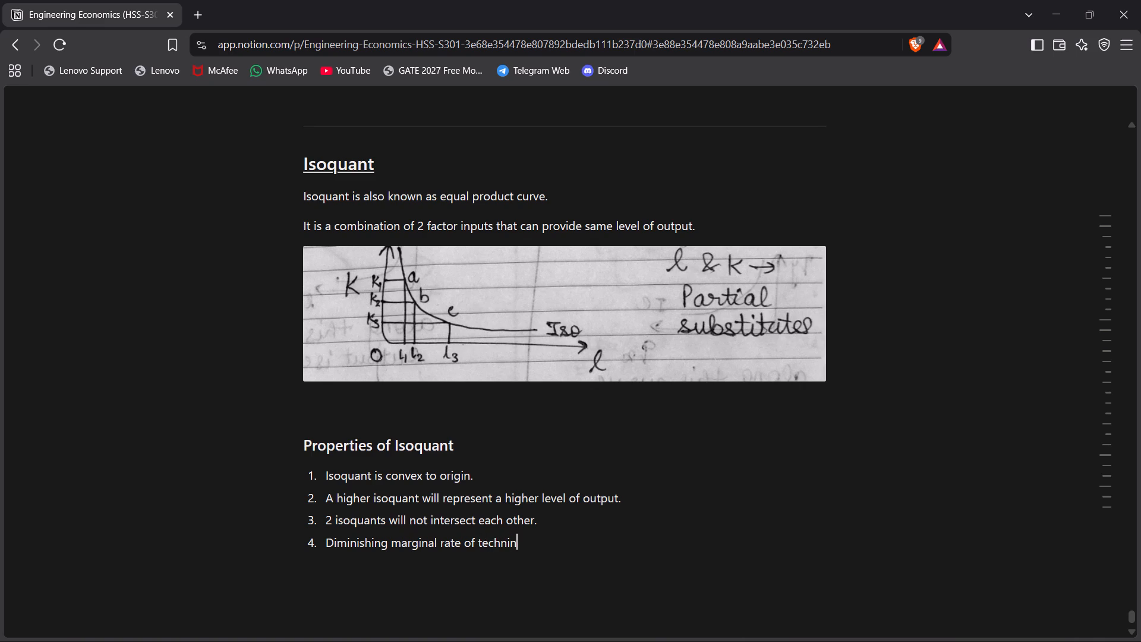
pyautogui.press('BackSpace')
pyautogui.write('cal substitu')
pyautogui.press('t')
pyautogui.write('io')
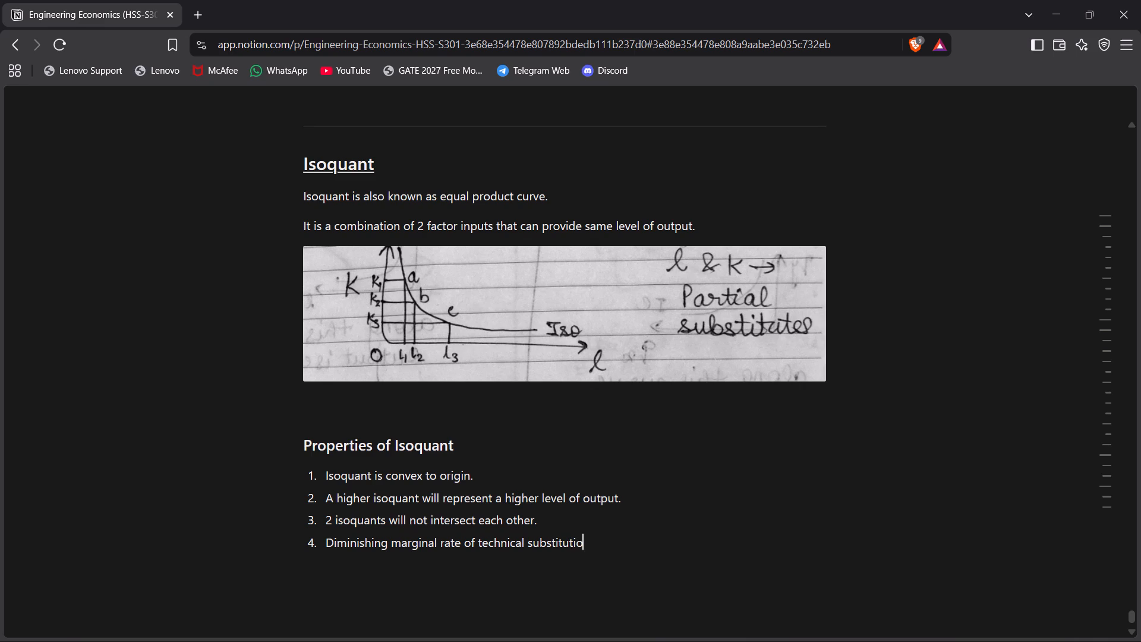
pyautogui.write('n')
pyautogui.press('space')
pyautogui.press('i')
pyautogui.write('.e.')
pyautogui.press('space')
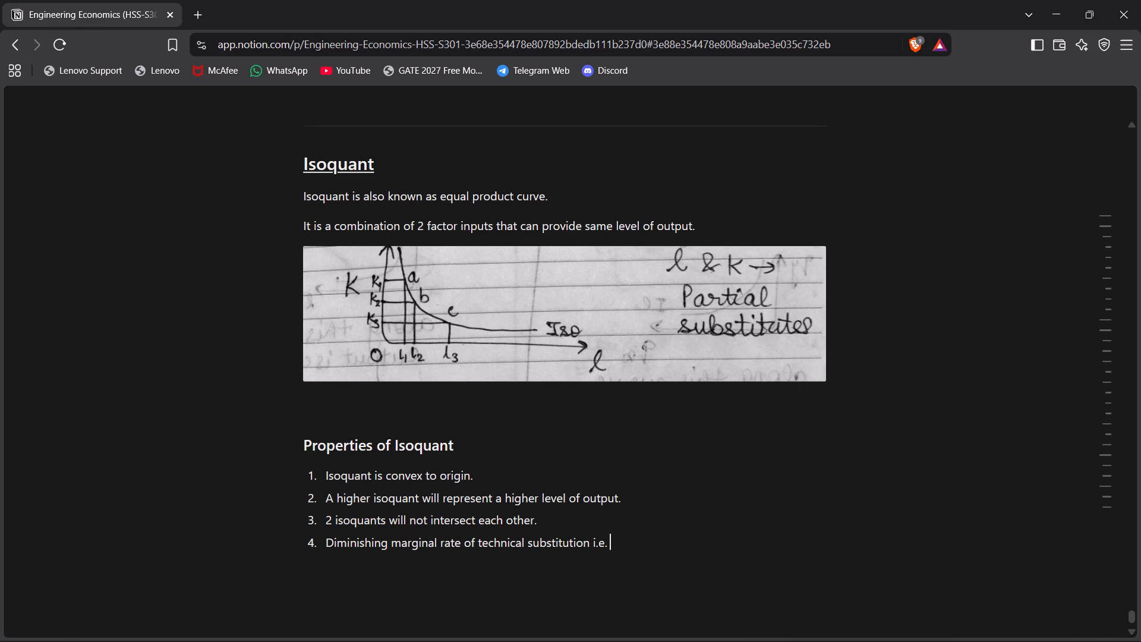
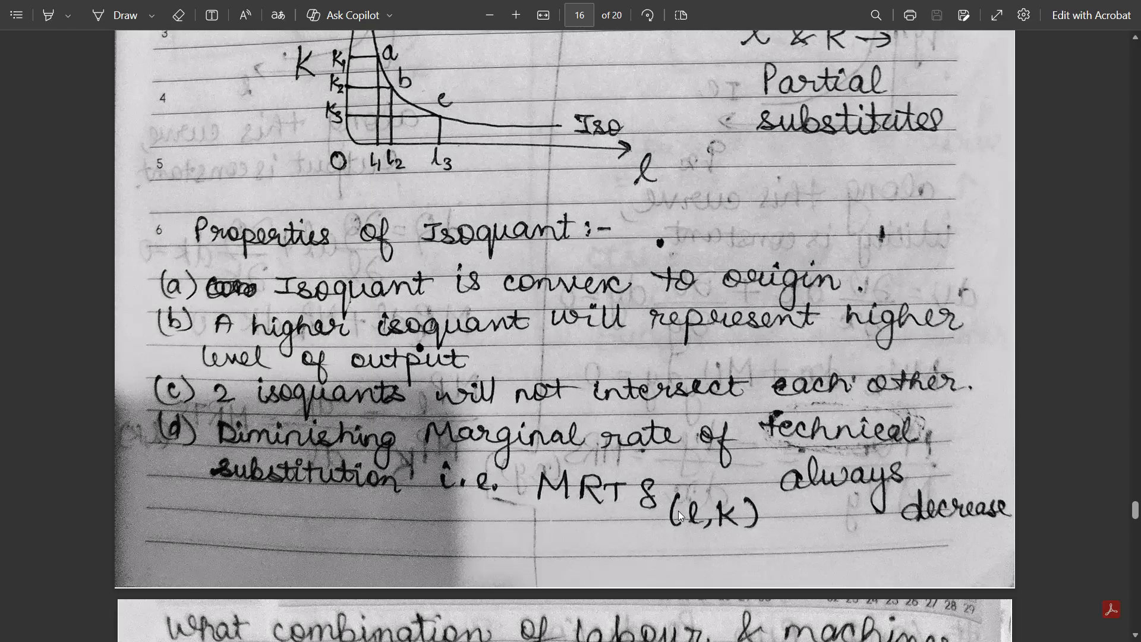
# Remove the stray LaTeX delimiters around the origin coordinates in the first isoquant property so they read (0,0).
pyautogui.scroll(-2, 678, 511)
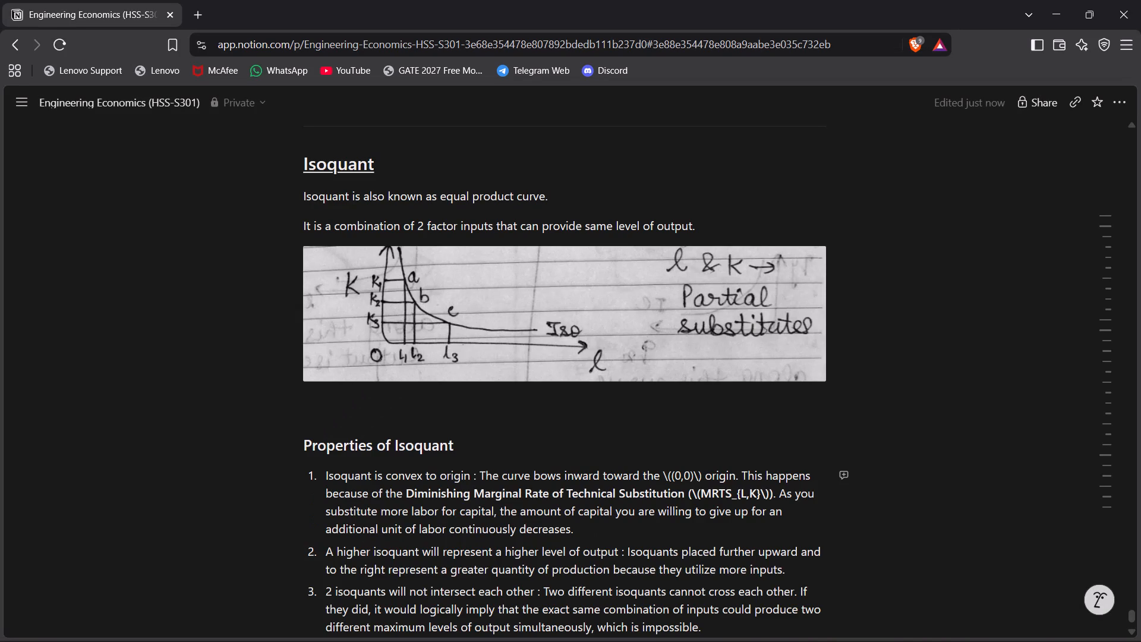
pyautogui.scroll(-1, 678, 511)
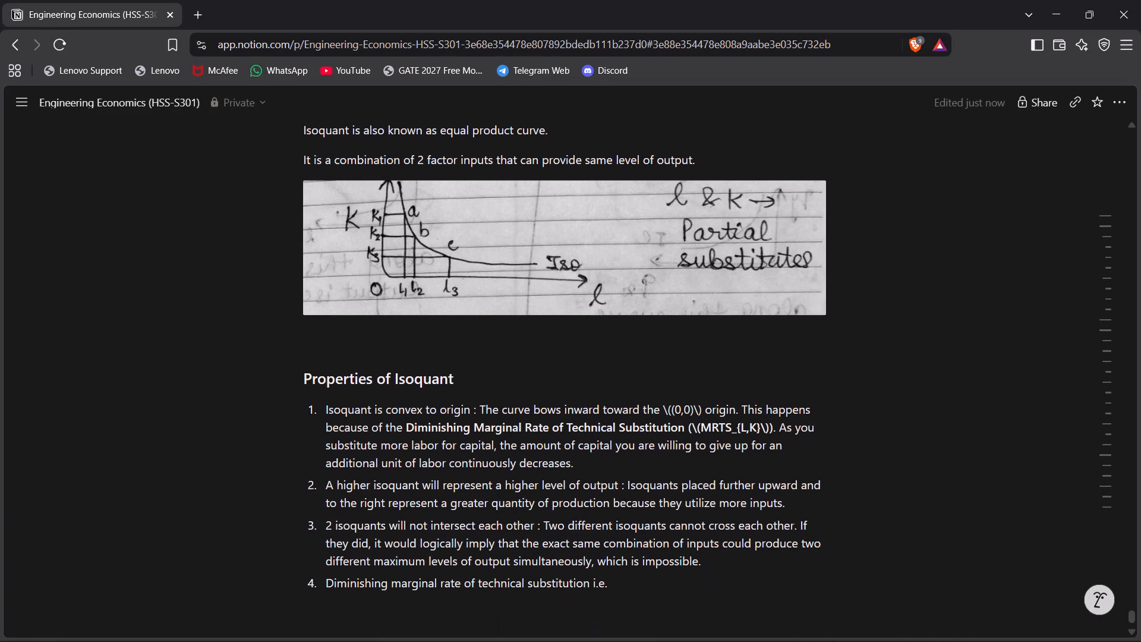
pyautogui.click(704, 408)
pyautogui.press('Left')
pyautogui.press('BackSpace')
pyautogui.press('BackSpace')
pyautogui.press('Left')
pyautogui.press('Left')
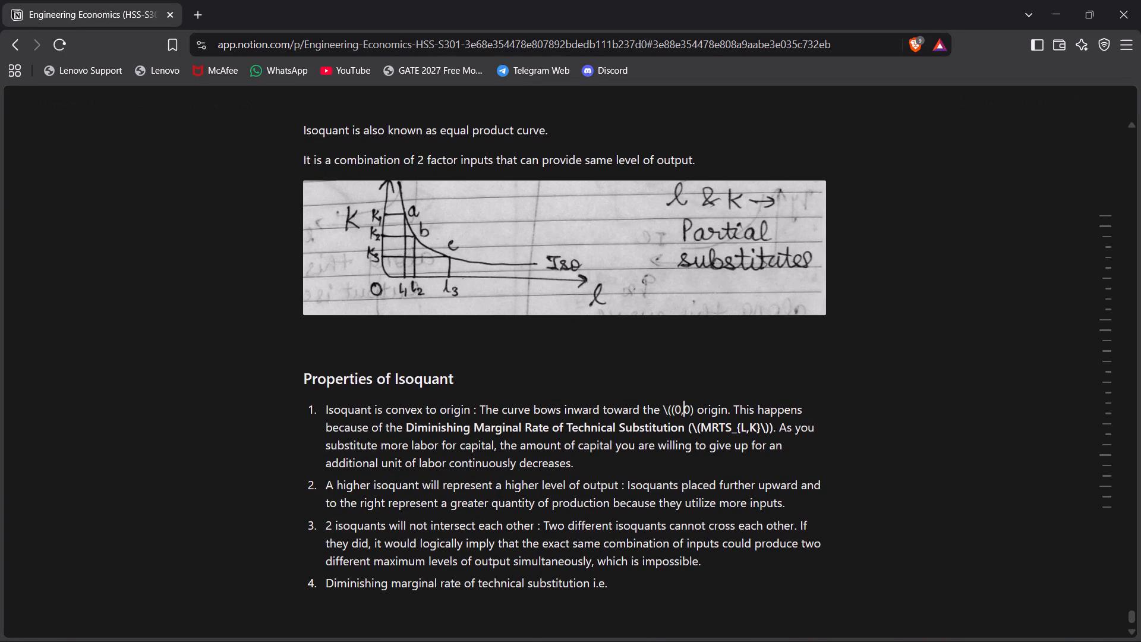
pyautogui.press('Left')
pyautogui.press('Left')
pyautogui.press('Left')
pyautogui.press('BackSpace')
pyautogui.press('BackSpace')
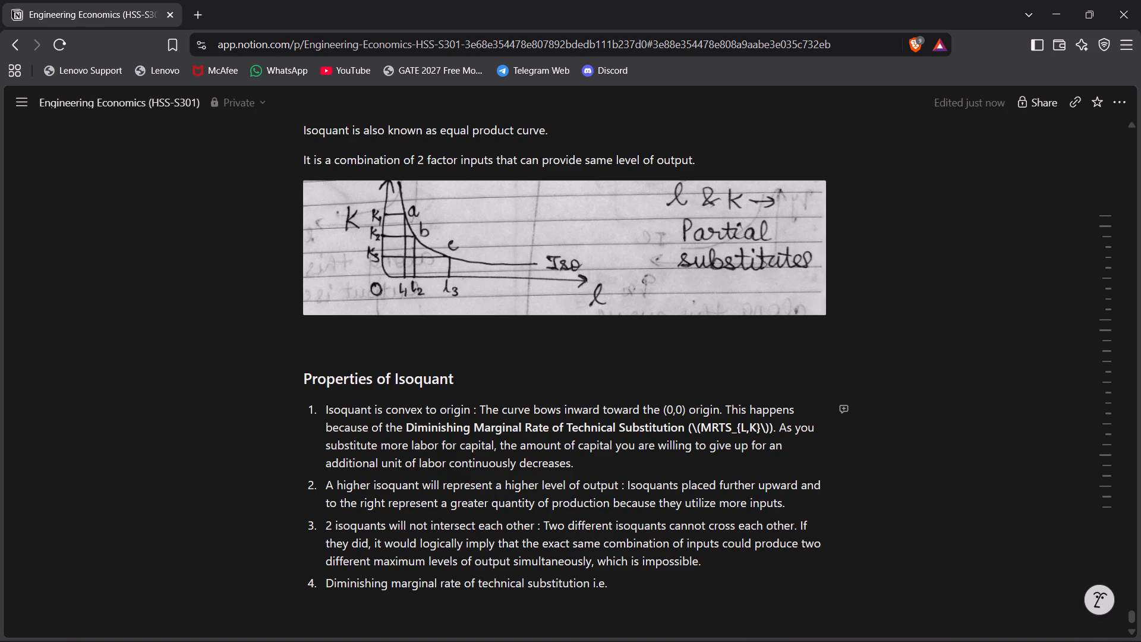
# Strip the LaTeX delimiters inside the parentheses in the first property so the term reads (MRTS_{L,K}).
pyautogui.click(700, 419)
pyautogui.press('Left')
pyautogui.press('BackSpace')
pyautogui.press('BackSpace')
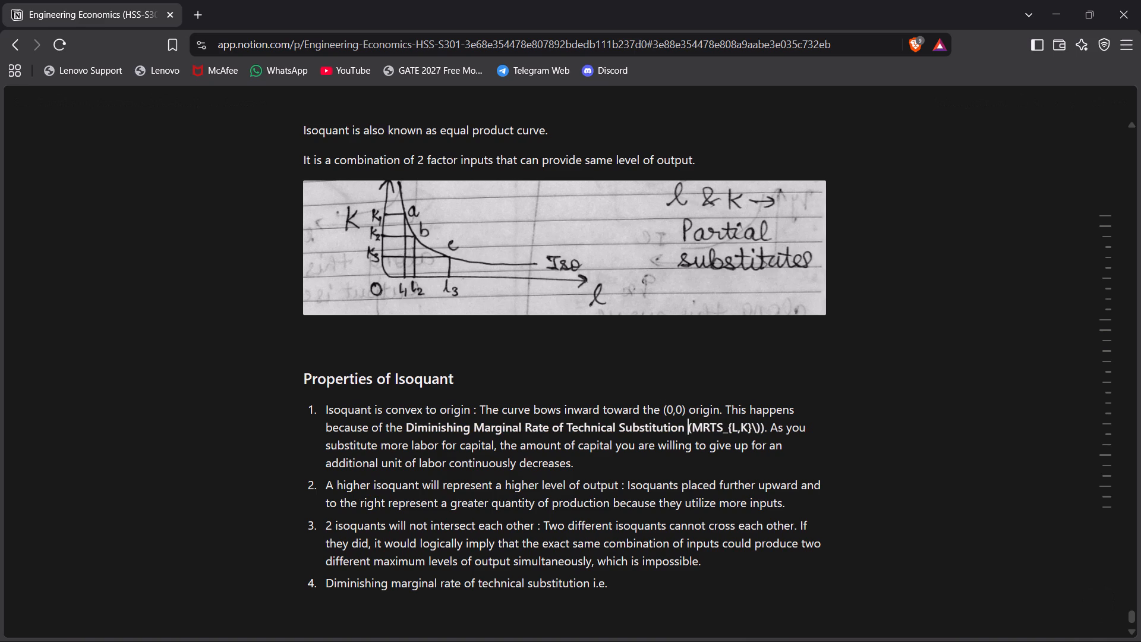
pyautogui.click(759, 427)
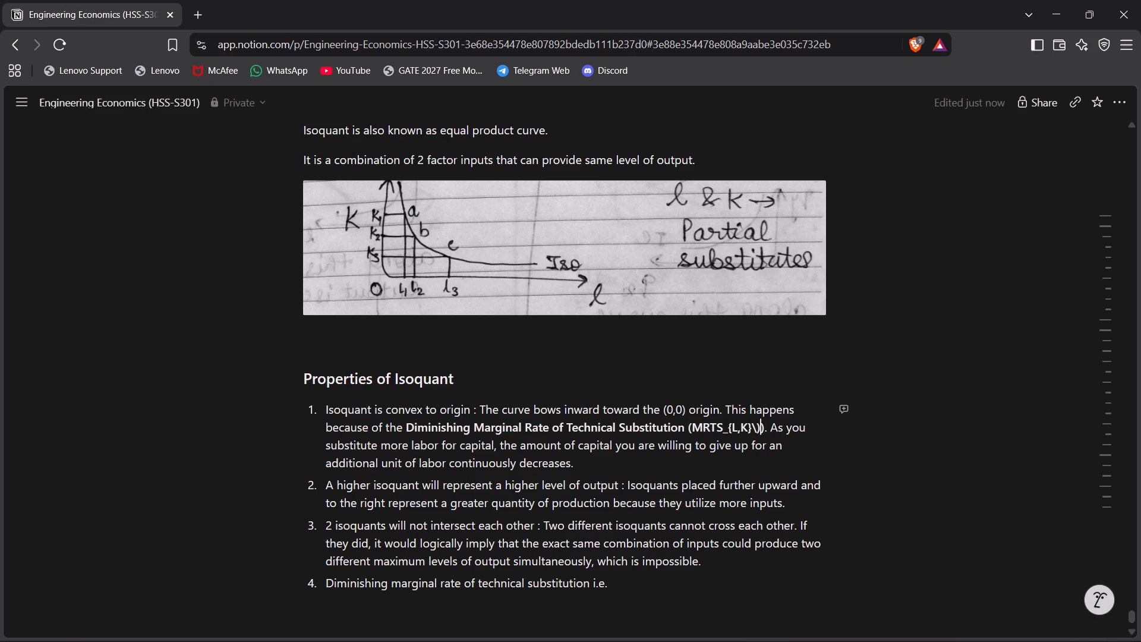
pyautogui.press('BackSpace')
pyautogui.press('BackSpace')
# Make the lead phrase "Isoquant is convex to origin" bold in the first list item.
pyautogui.moveTo(324, 406); pyautogui.dragTo(472, 400)
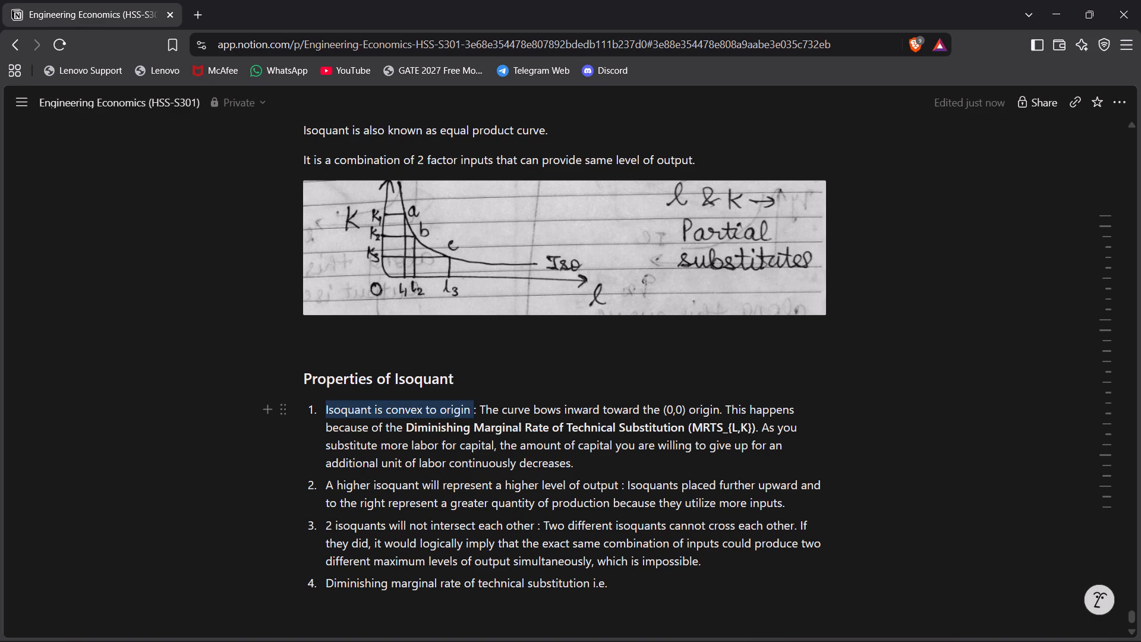
pyautogui.moveTo(472, 400); pyautogui.dragTo(471, 402)
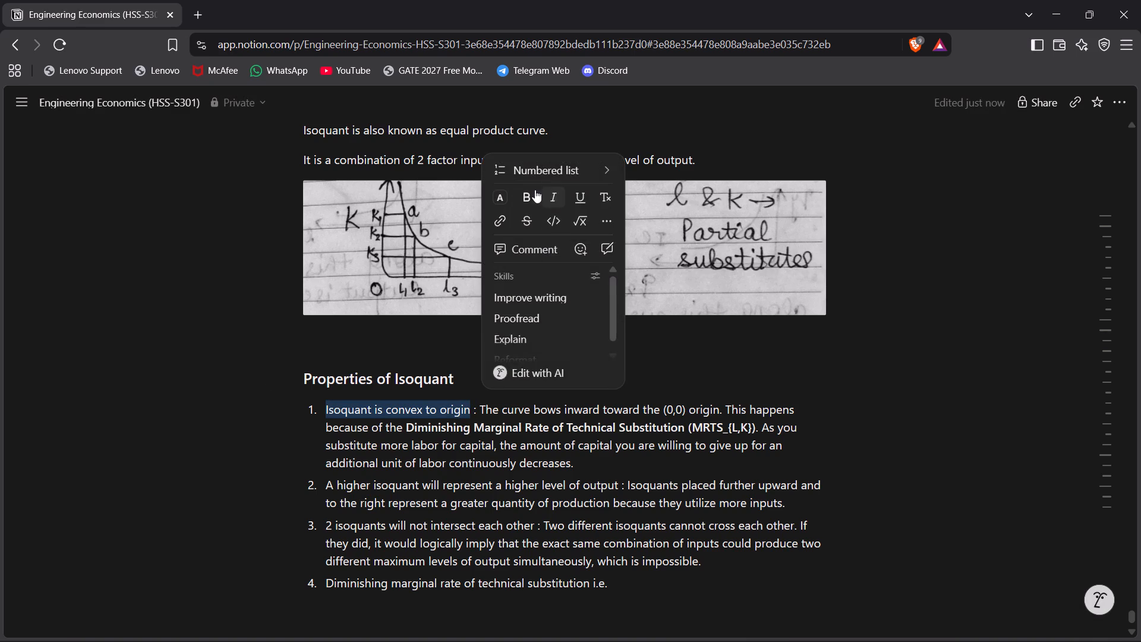
pyautogui.click(530, 194)
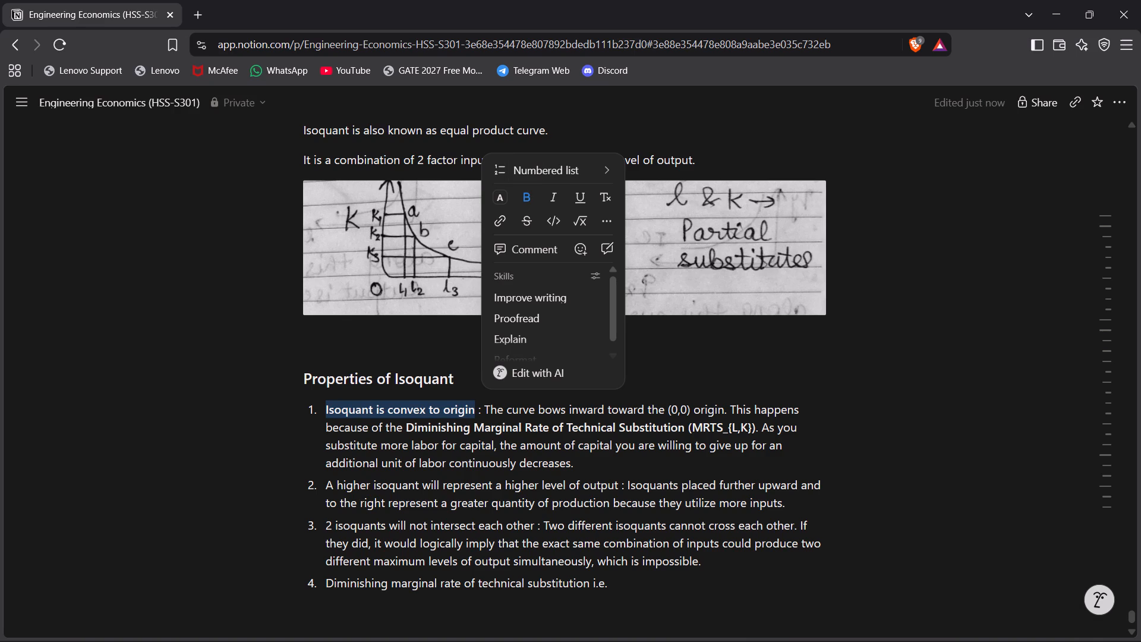
# Format the second item's lead phrase "A higher isoquant will represent a higher level of output" as bold italic.
pyautogui.click(327, 486)
pyautogui.moveTo(327, 486); pyautogui.dragTo(519, 480)
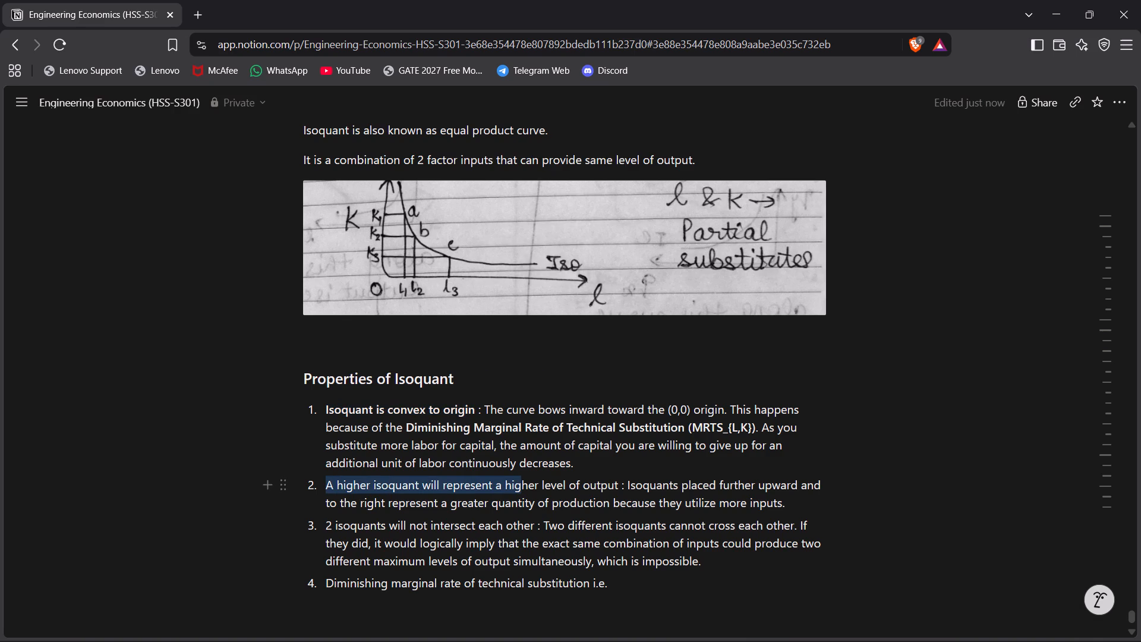
pyautogui.moveTo(519, 480); pyautogui.dragTo(617, 476)
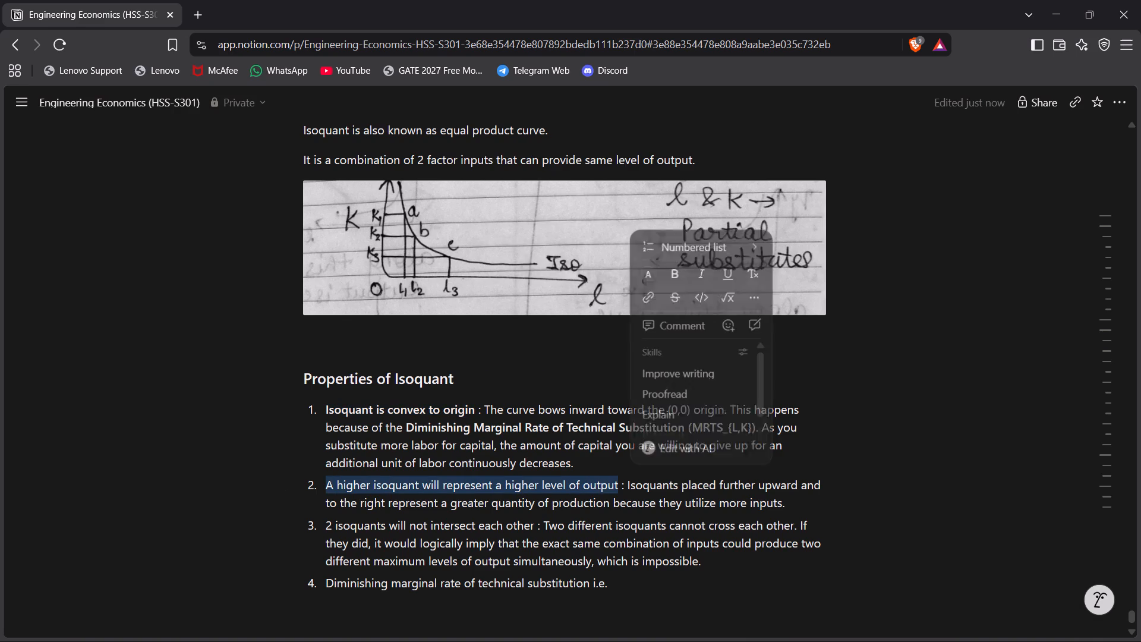
pyautogui.click(677, 266)
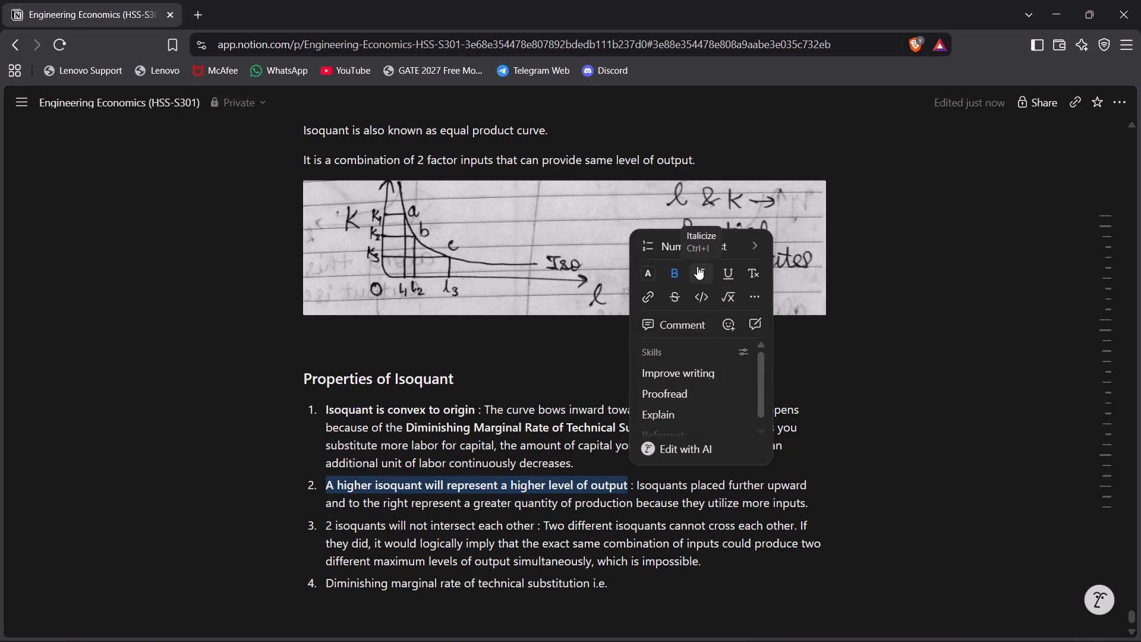
pyautogui.click(697, 266)
# Italicize the first item's bold lead phrase "Isoquant is convex to origin".
pyautogui.click(474, 410)
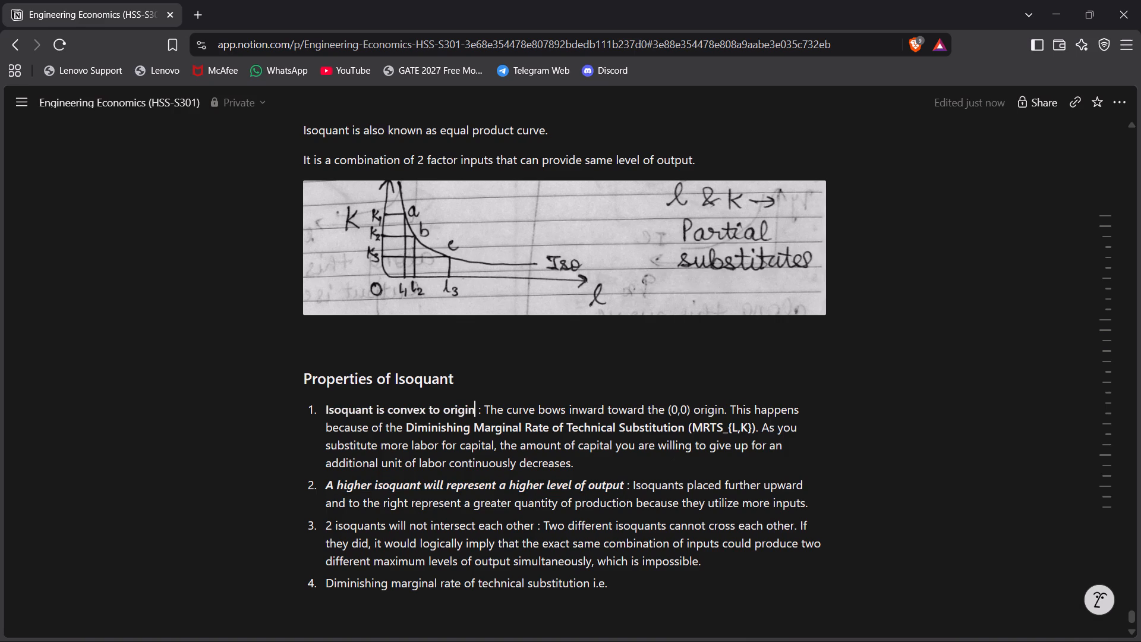
pyautogui.moveTo(474, 410); pyautogui.dragTo(345, 415)
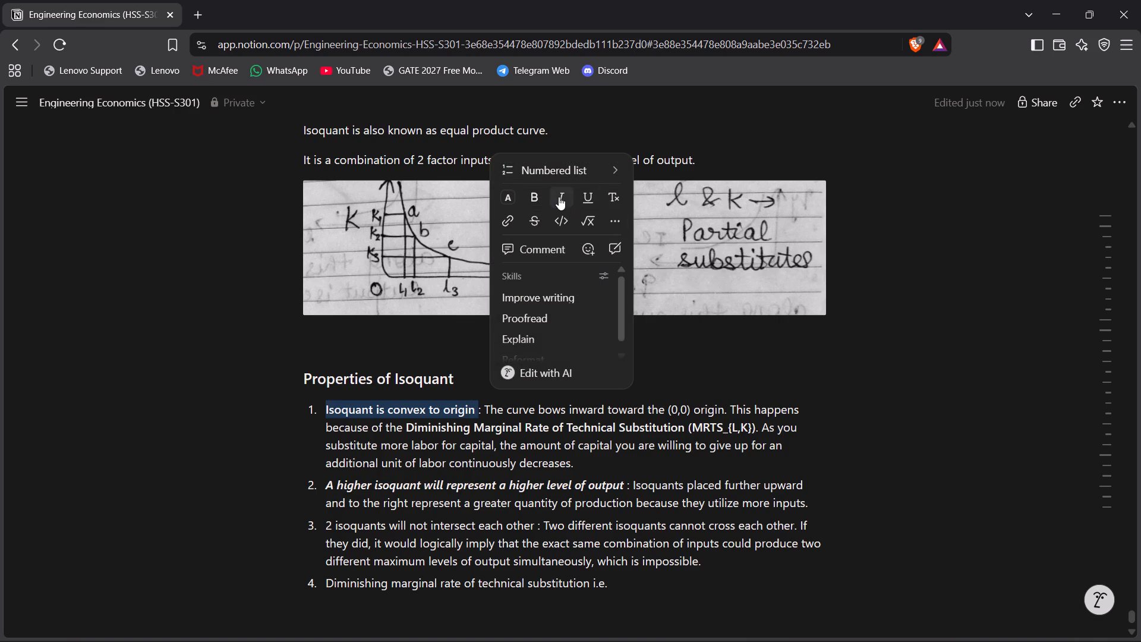
pyautogui.click(559, 197)
# Format the third item's lead phrase "2 isoquants will not intersect each other" as bold italic.
pyautogui.moveTo(324, 526); pyautogui.dragTo(338, 523)
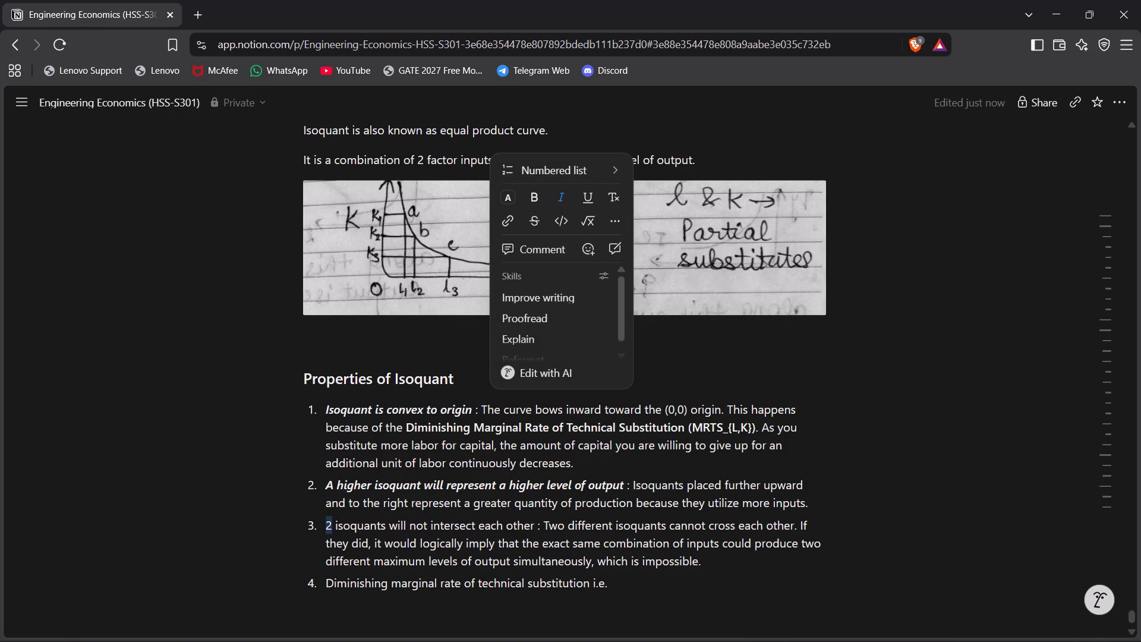
pyautogui.moveTo(338, 523); pyautogui.dragTo(533, 521)
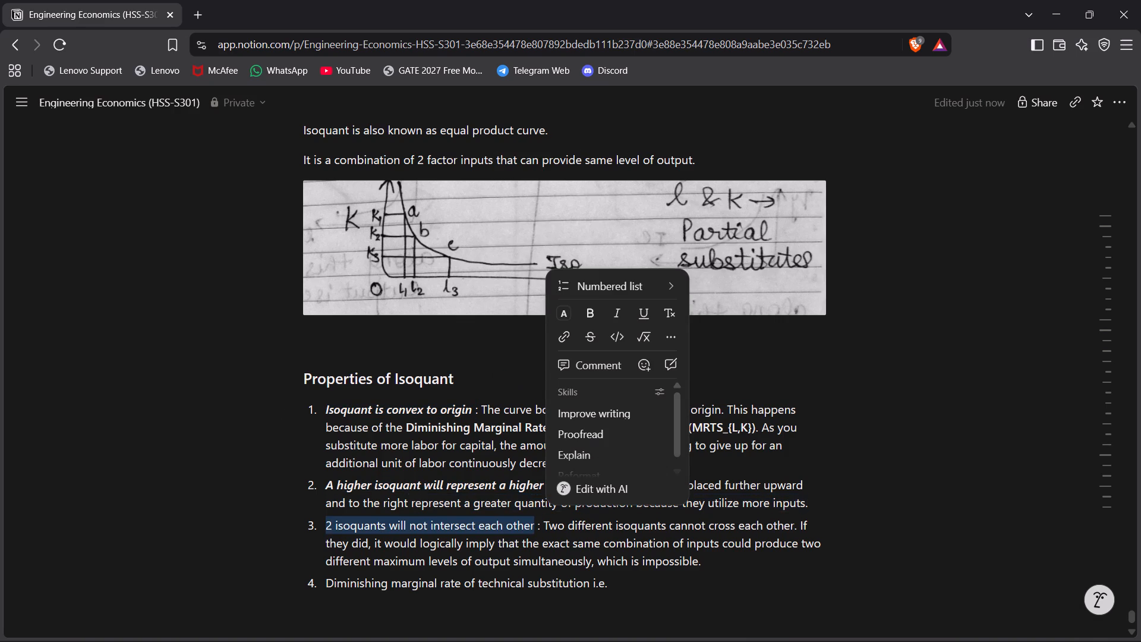
pyautogui.click(586, 304)
pyautogui.click(613, 306)
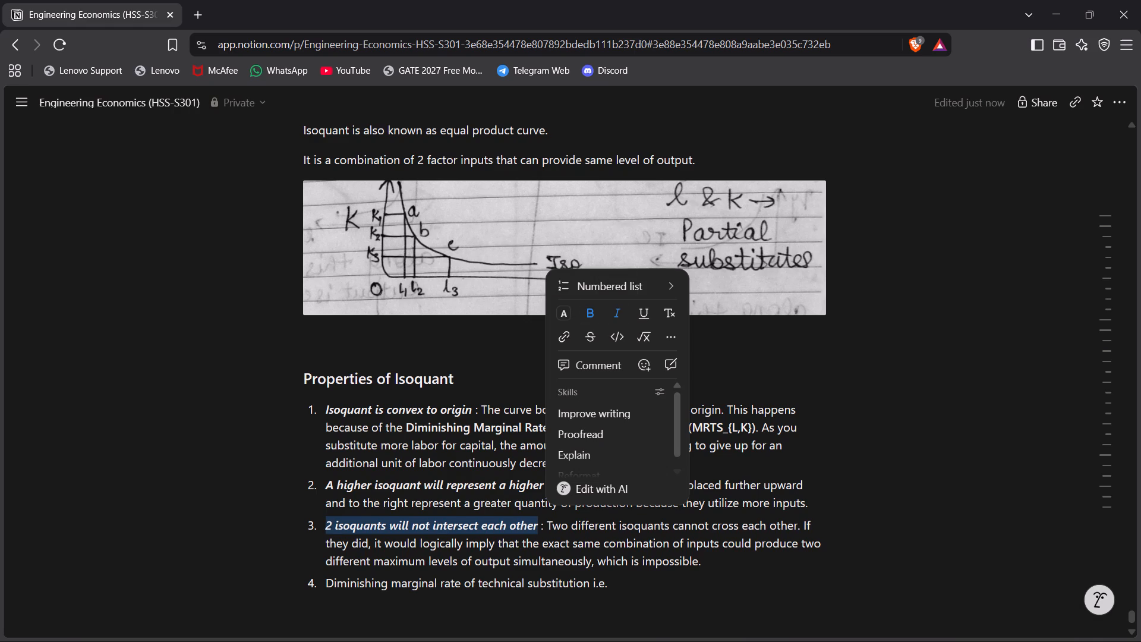
pyautogui.click(576, 544)
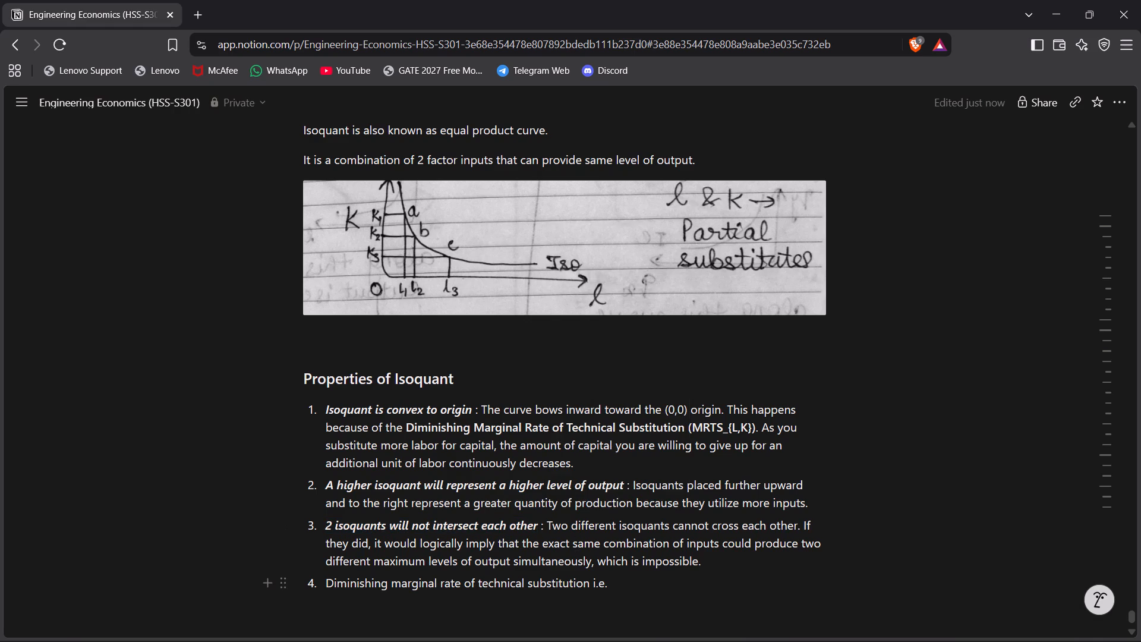
# Continue the fourth list item after "i.e." with "MRTS_{l,K} will decrease :".
pyautogui.click(677, 577)
pyautogui.write('MRTS')
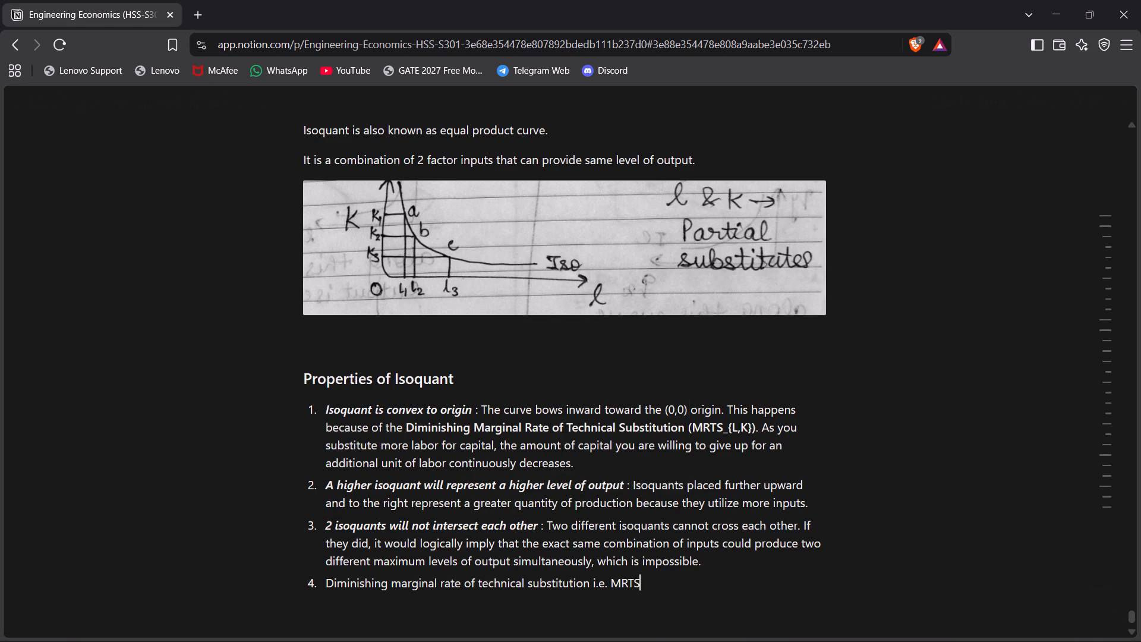
pyautogui.hotkey('shift', '_')
pyautogui.hotkey('shift', '{')
pyautogui.press('l')
pyautogui.press(',')
pyautogui.hotkey('shift', '}')
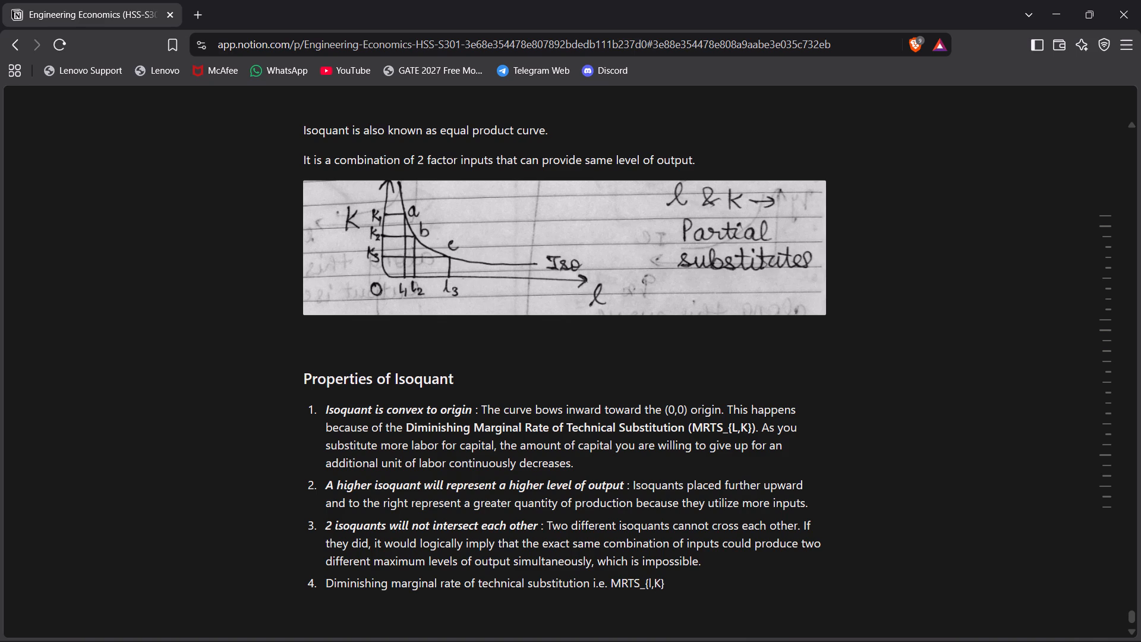
pyautogui.press('space')
pyautogui.write('will decrease')
pyautogui.press('space')
pyautogui.write(':')
pyautogui.press('space')
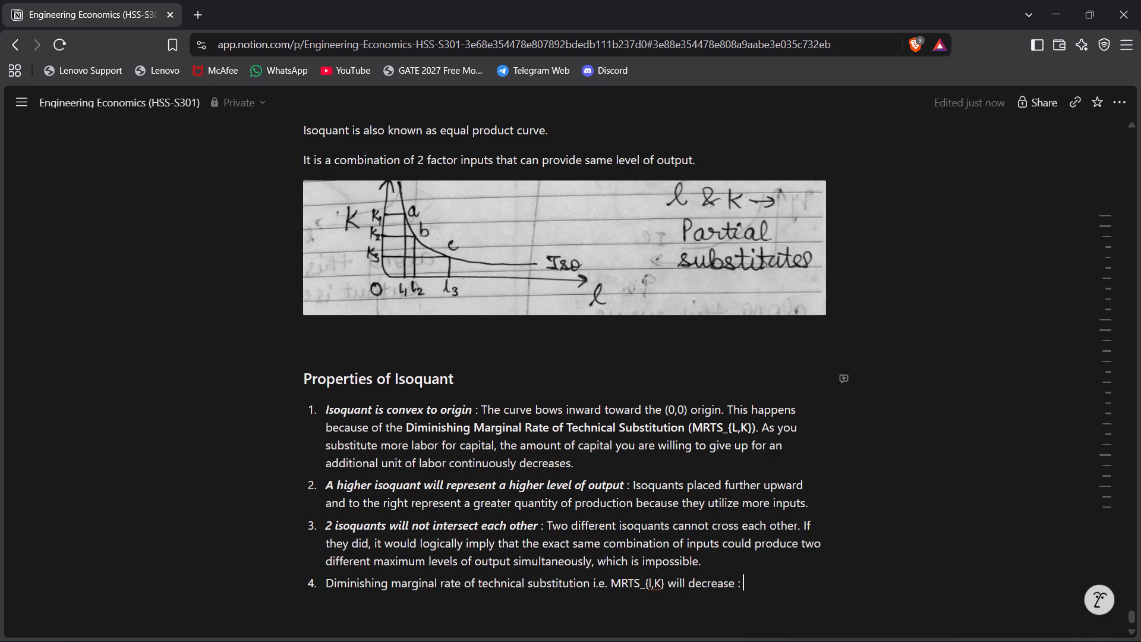
# Change the capital L in the first property's MRTS subscript to lowercase so it reads MRTS_{l,K}.
pyautogui.click(739, 417)
pyautogui.click(736, 432)
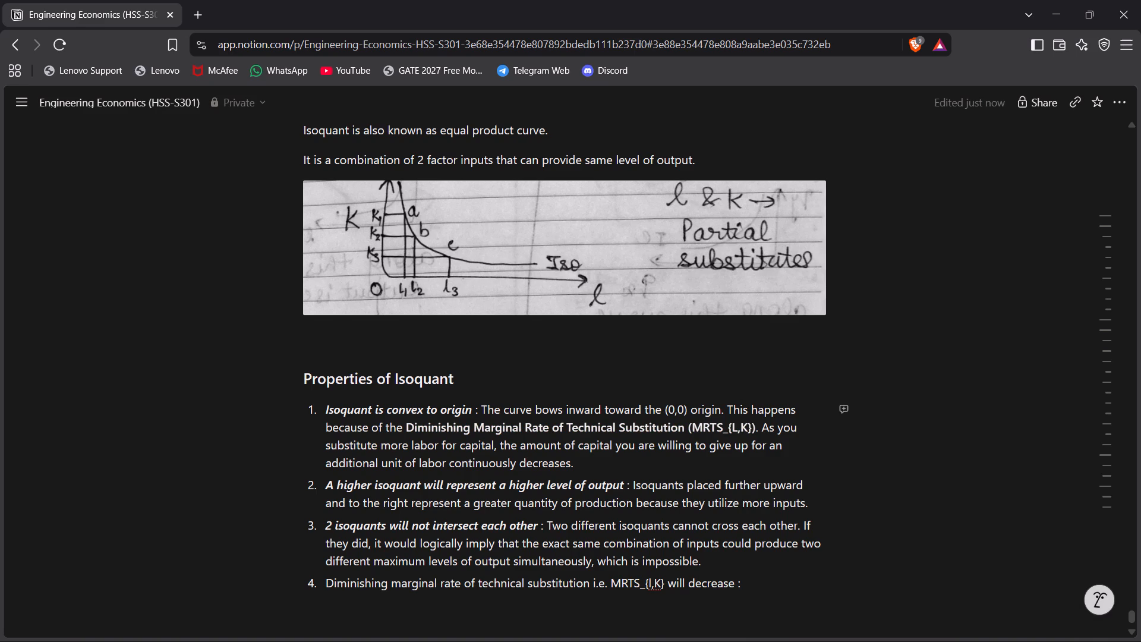
pyautogui.press('BackSpace')
pyautogui.press('l')
# Format the fourth item's phrase from "Diminishing marginal rate" through "will decrease" as bold italic, leaving the cursor after its colon.
pyautogui.moveTo(326, 584); pyautogui.dragTo(738, 575)
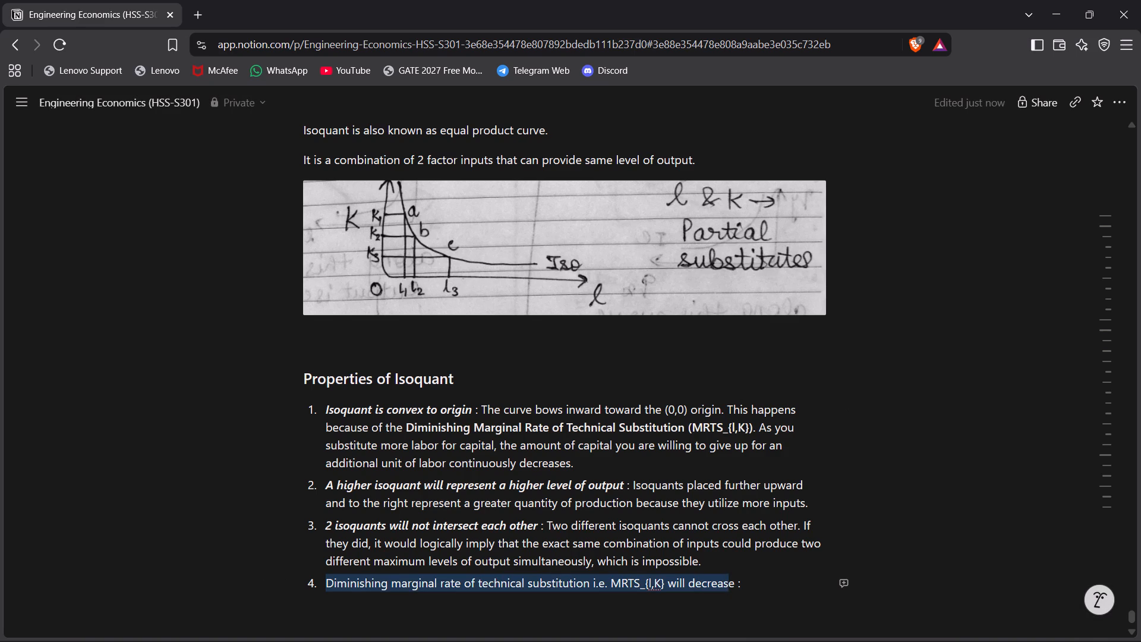
pyautogui.moveTo(738, 575); pyautogui.dragTo(732, 583)
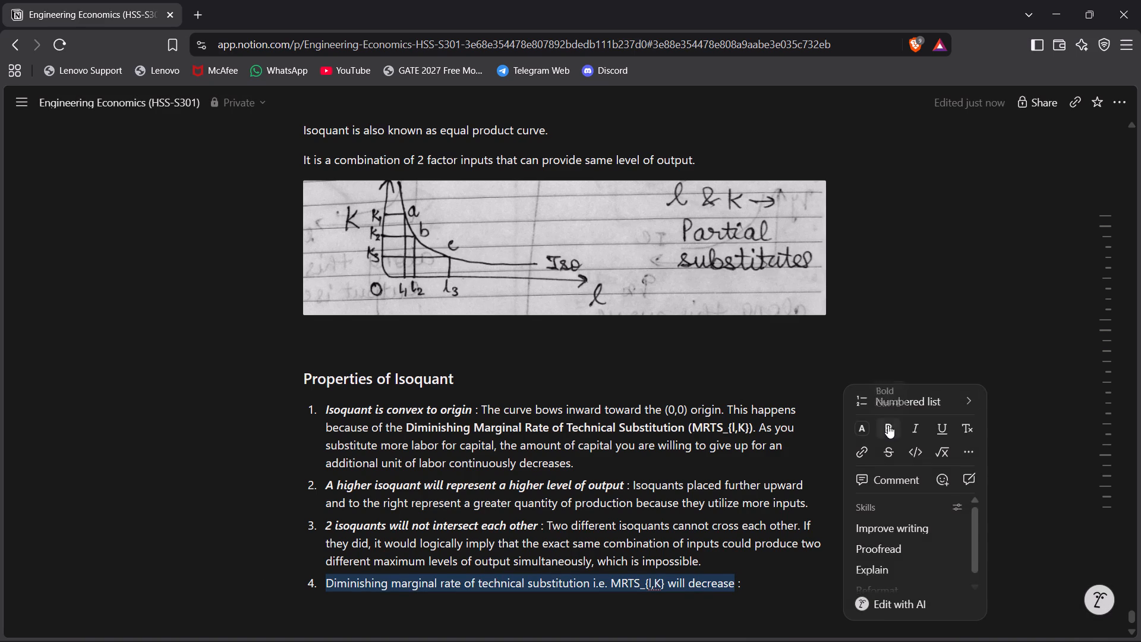
pyautogui.click(888, 425)
pyautogui.click(913, 423)
pyautogui.click(770, 587)
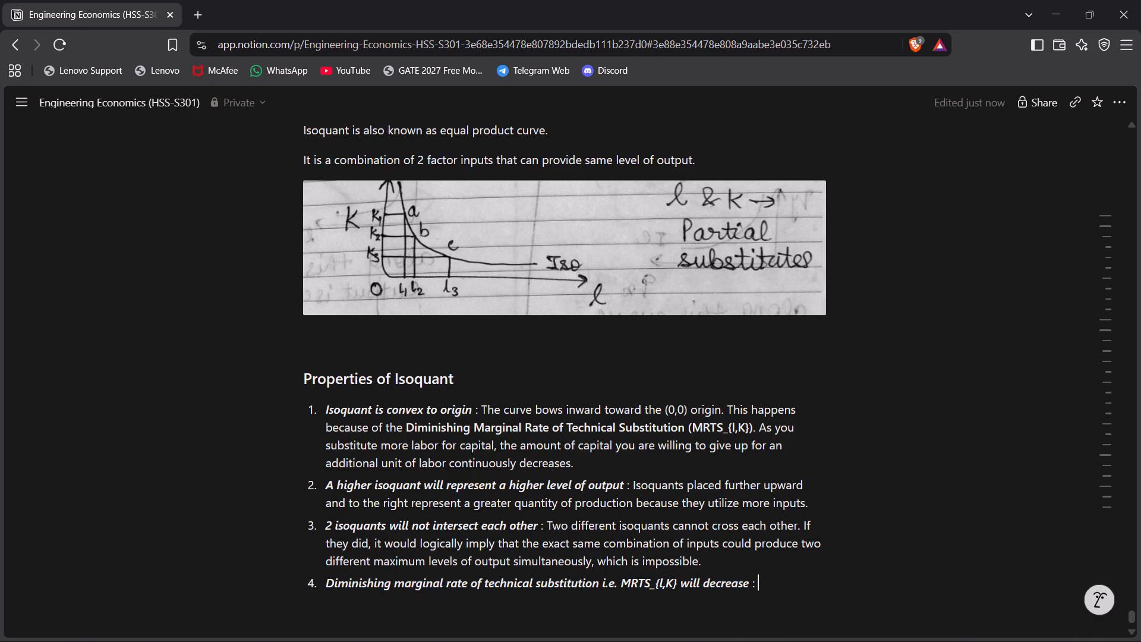
# Remove the bold from "Diminishing Marginal Rate of Technical Substitution (MRTS_{l,K})" in the first property's explanation.
pyautogui.scroll(-2, 808, 521)
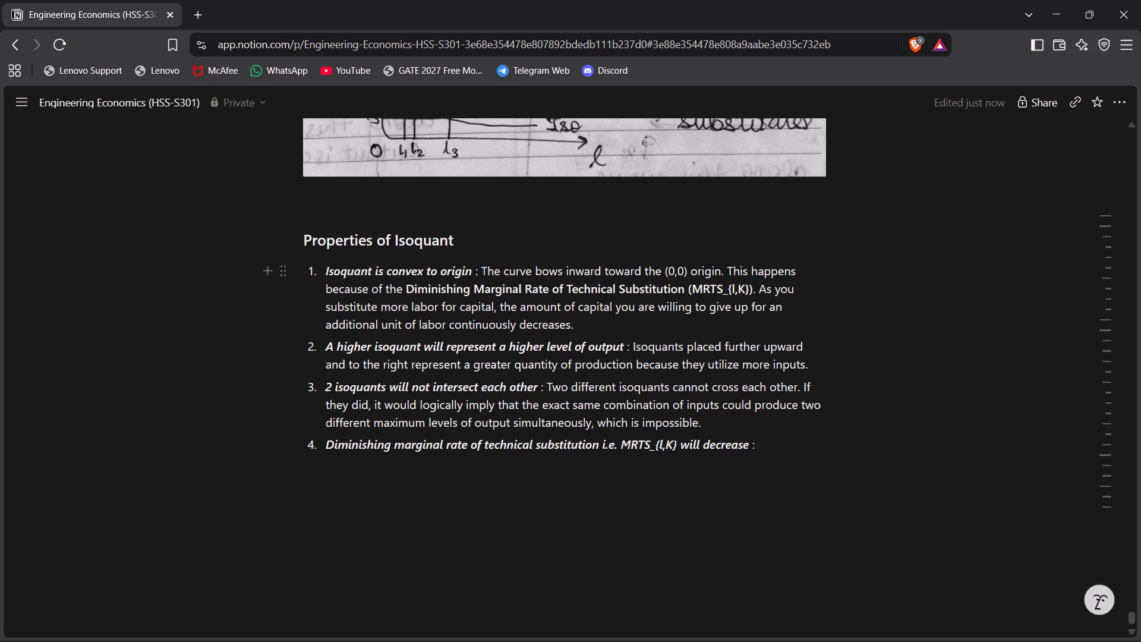
pyautogui.moveTo(406, 287); pyautogui.dragTo(408, 286)
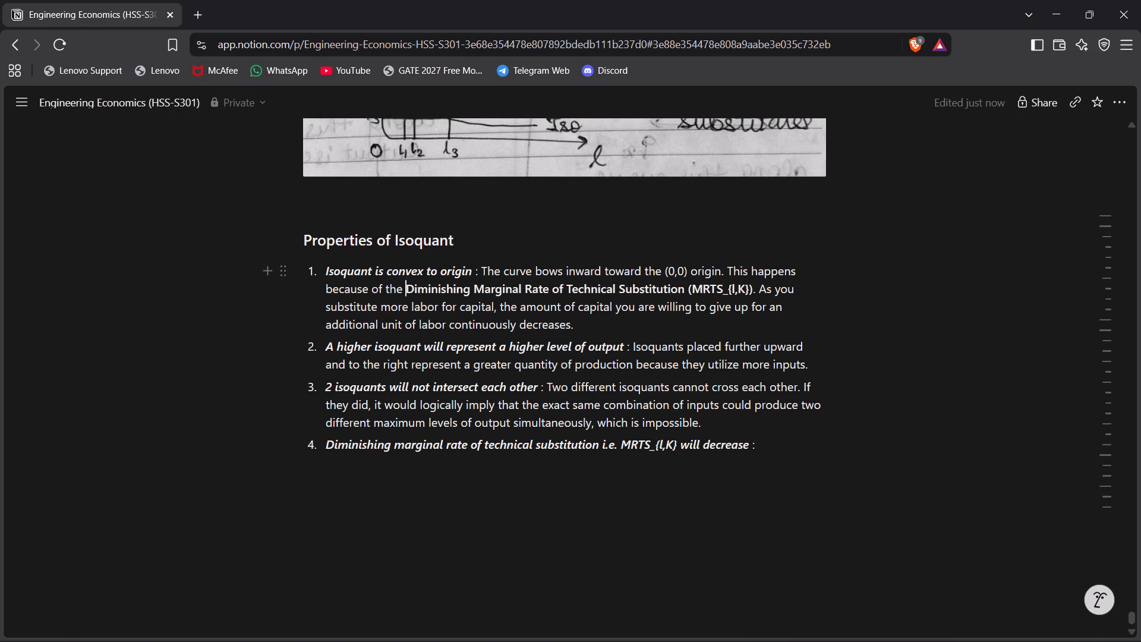
pyautogui.moveTo(408, 286); pyautogui.dragTo(757, 287)
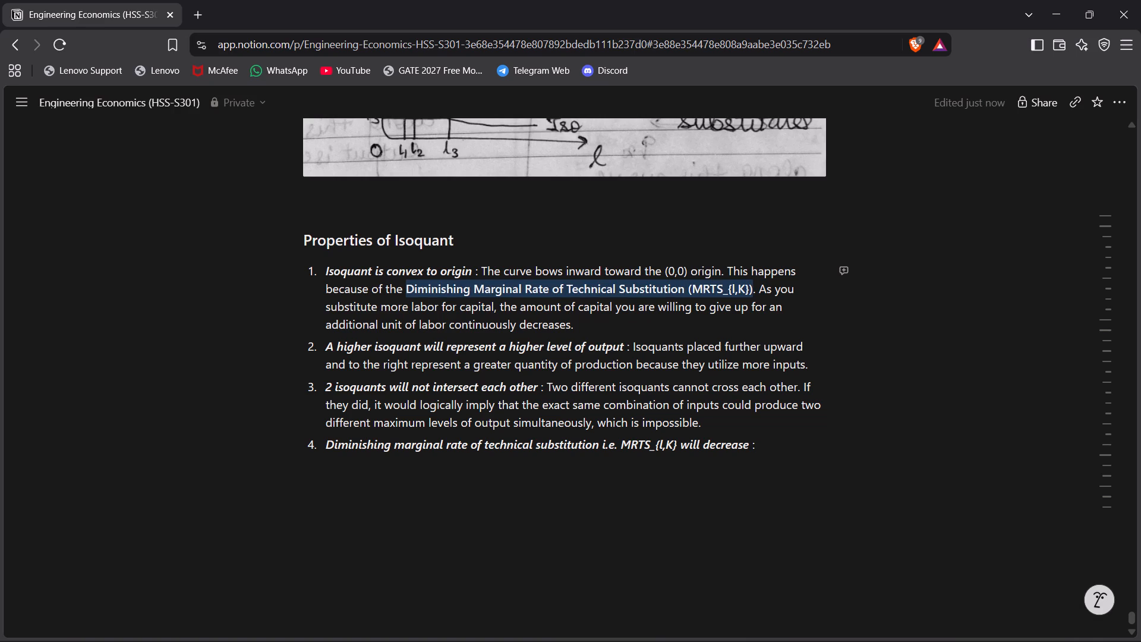
pyautogui.moveTo(757, 287); pyautogui.dragTo(754, 288)
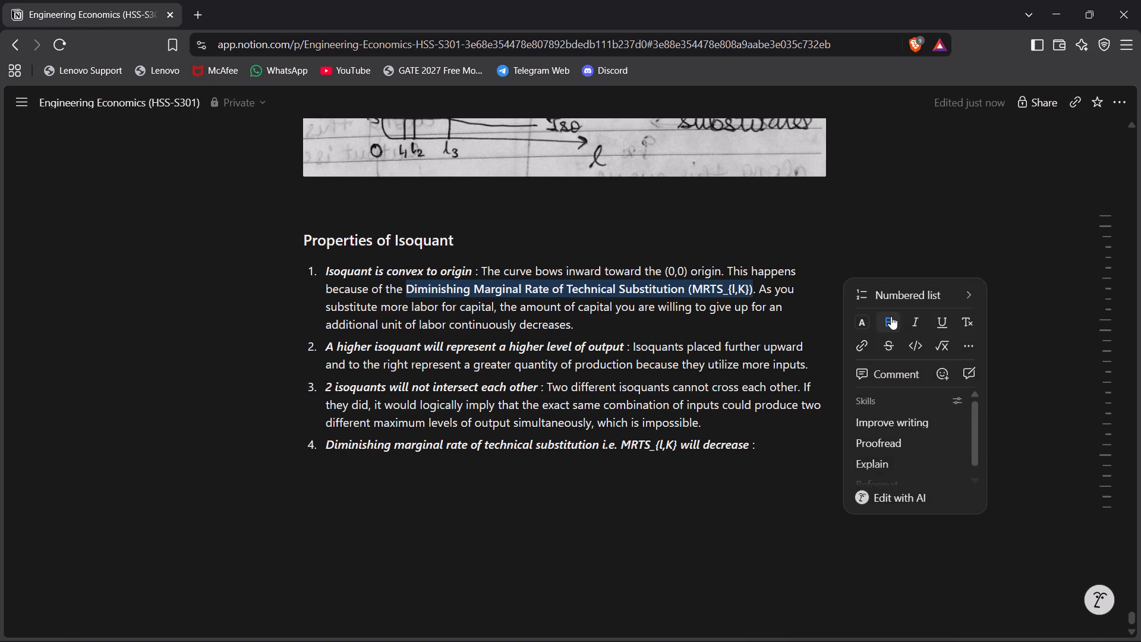
pyautogui.click(891, 316)
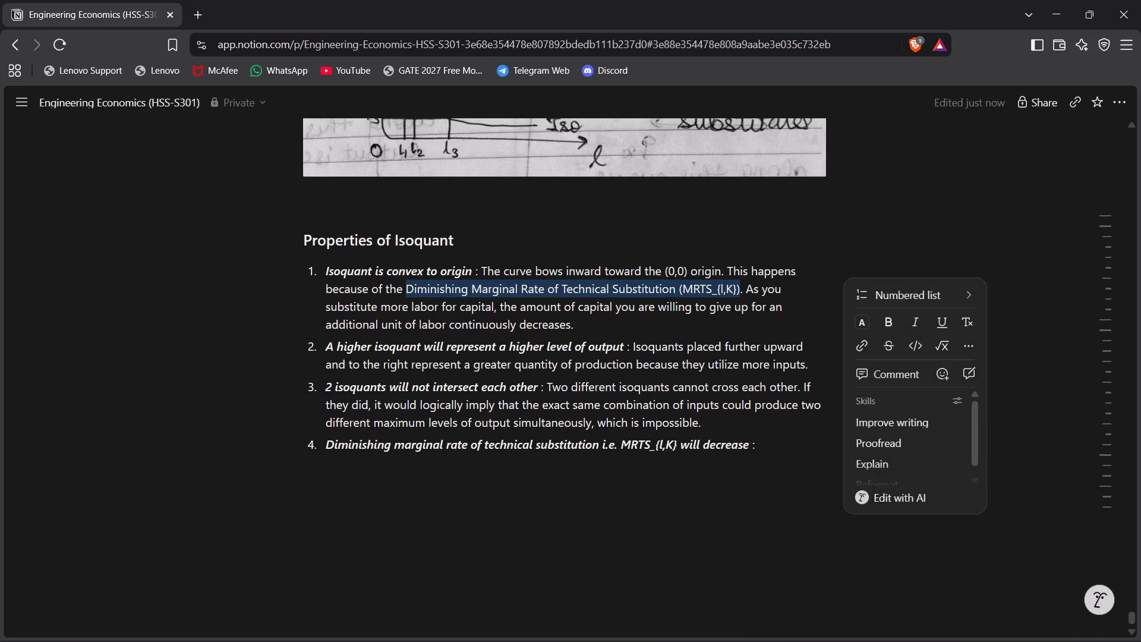
pyautogui.click(698, 323)
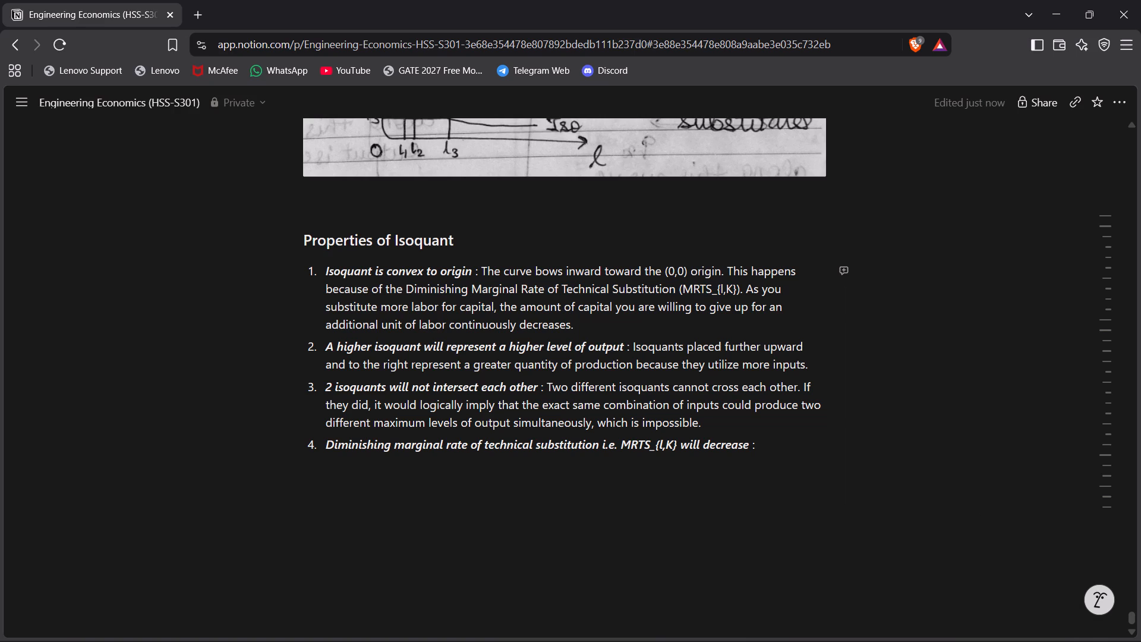